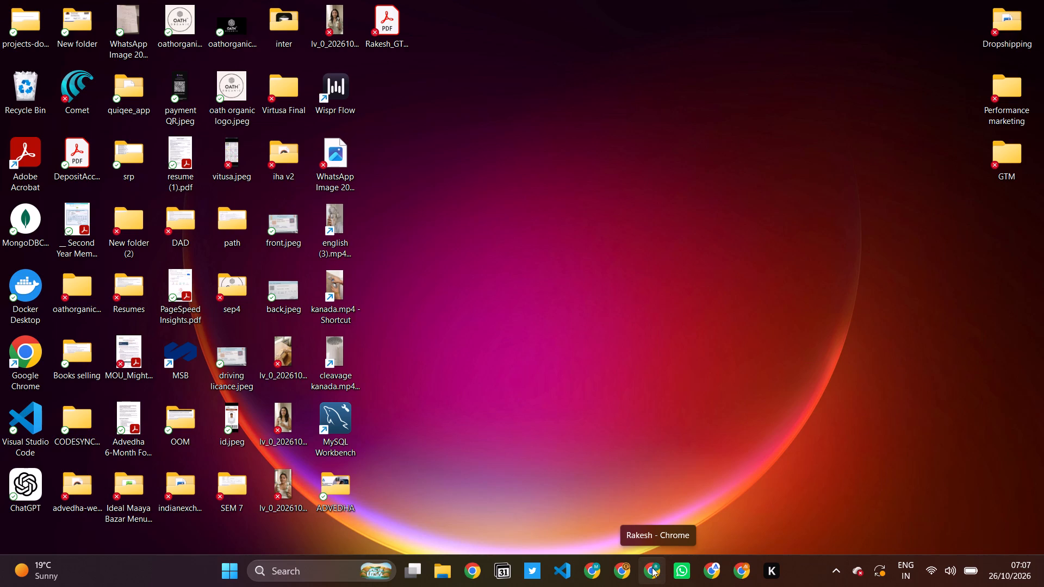
Open Notion in a Google Chrome window that uses the M profile marked Paused.
left_click(652, 567)
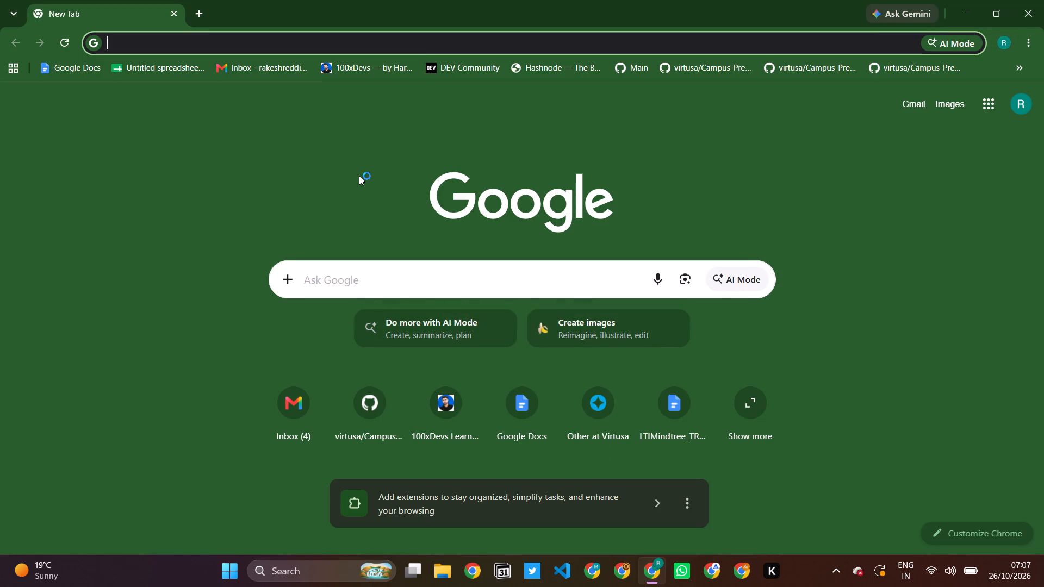
left_click(600, 570)
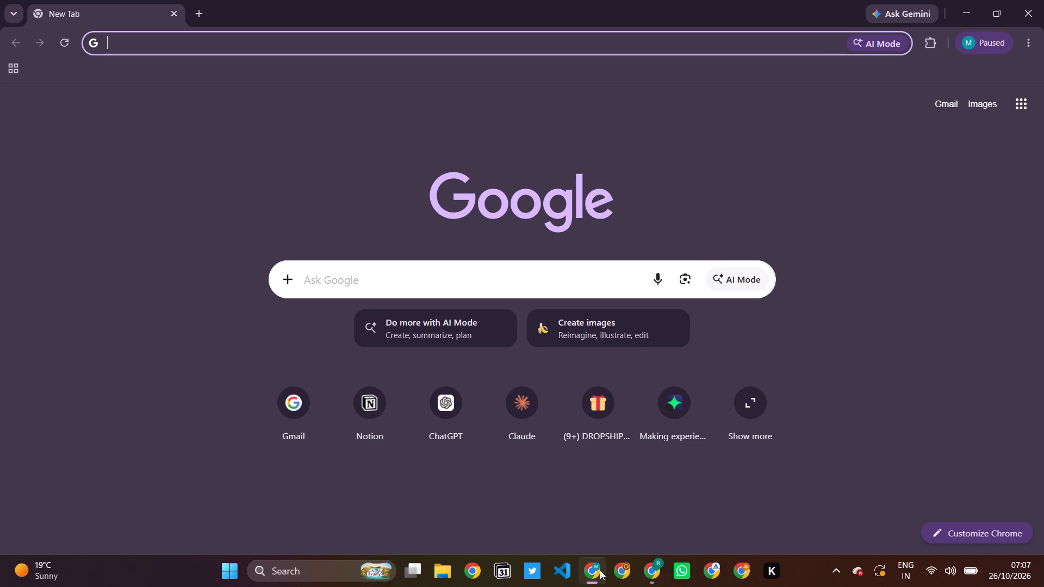
left_click(375, 414)
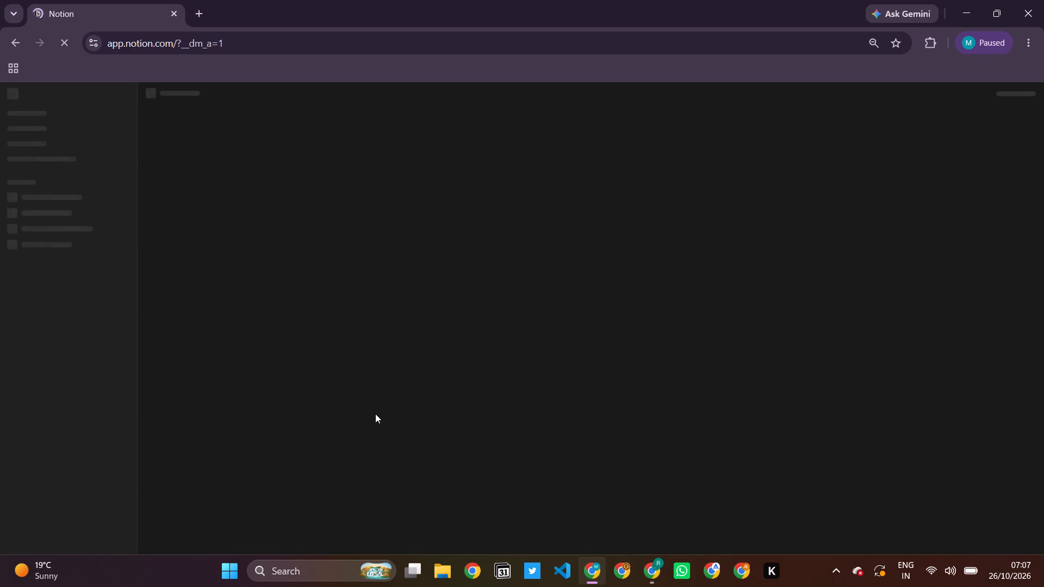
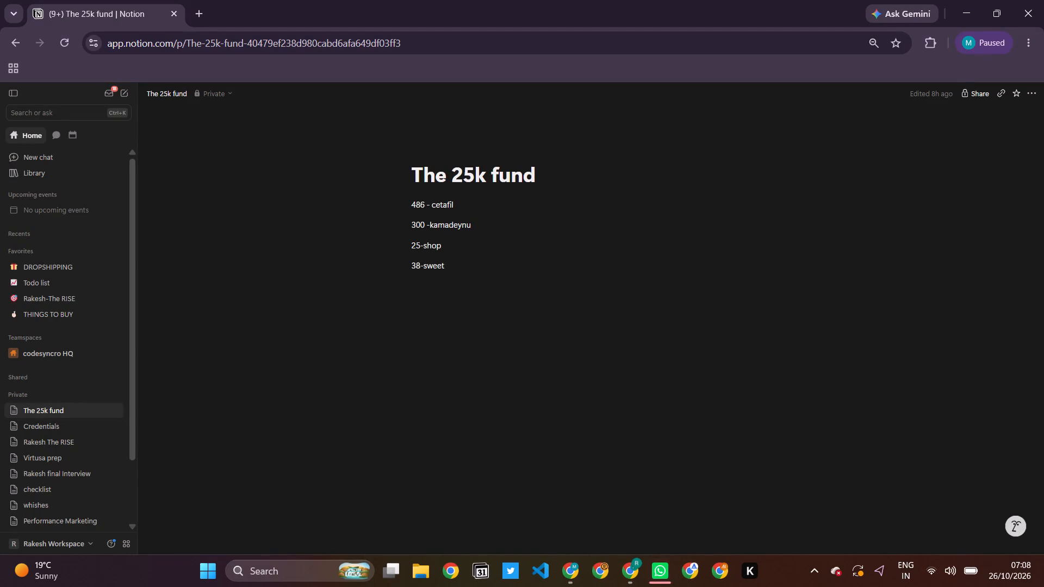
Insert a gap of sixteen blank lines below the 38-sweet entry on The 25k fund page.
left_click(609, 199)
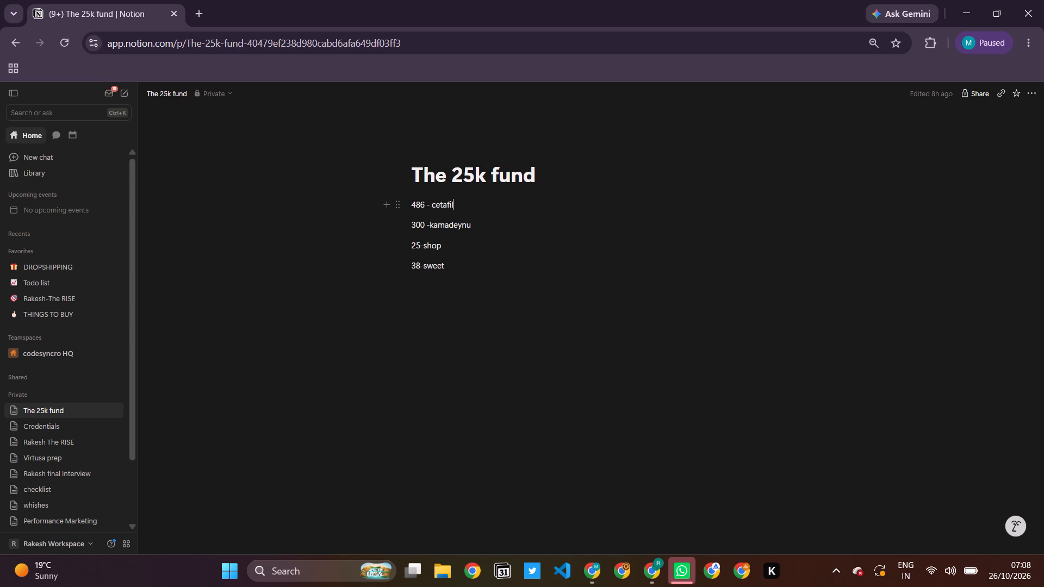
left_click(506, 307)
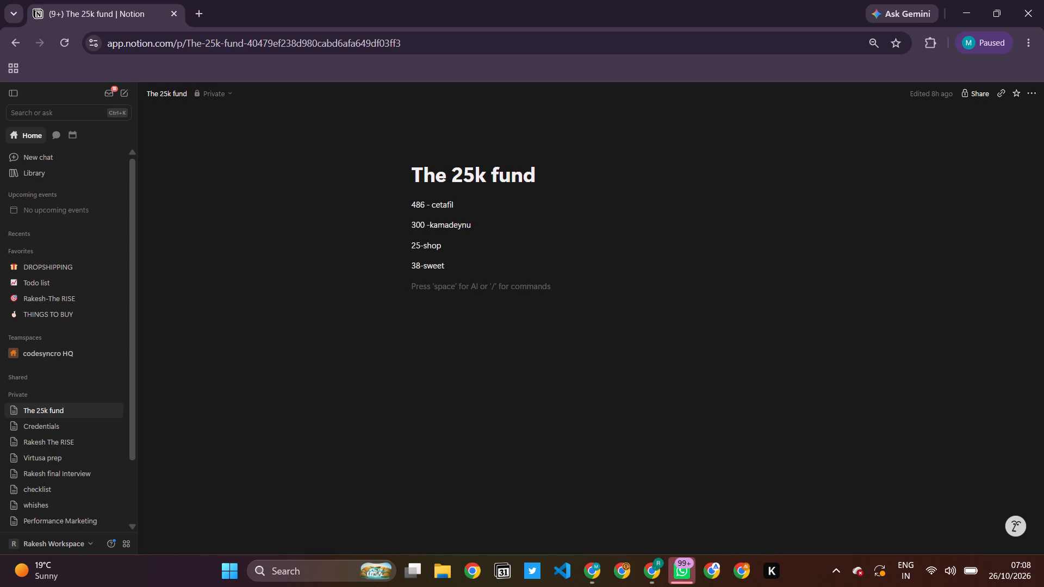
key("Return")
key("Return")
key("Return")
key("Return")
key("Return")
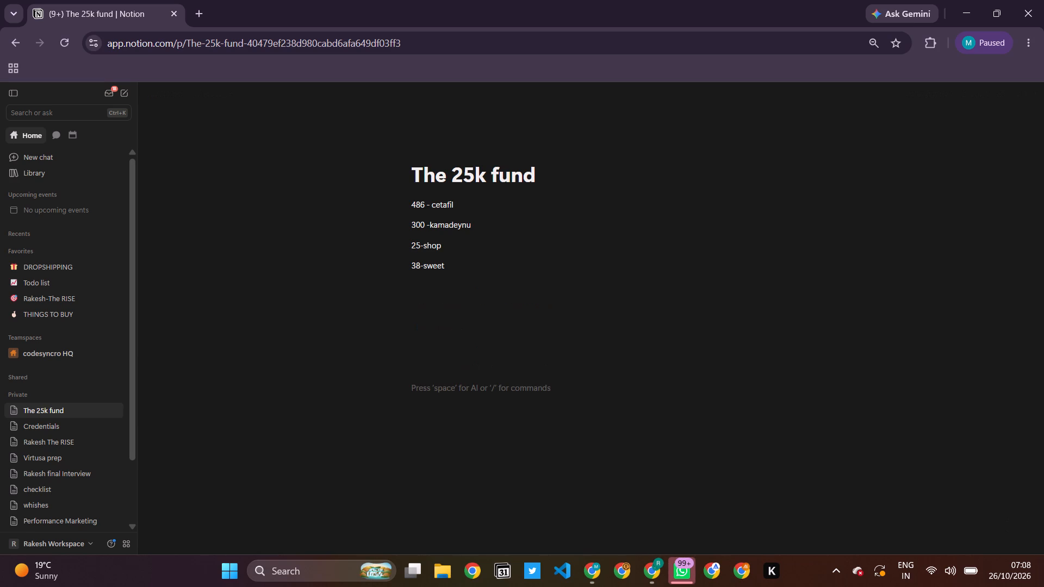
key("Return")
key("Return")
key("Return")
key("Return")
key("Return")
key("Return")
key("Return")
key("Return")
key("Return")
key("Return")
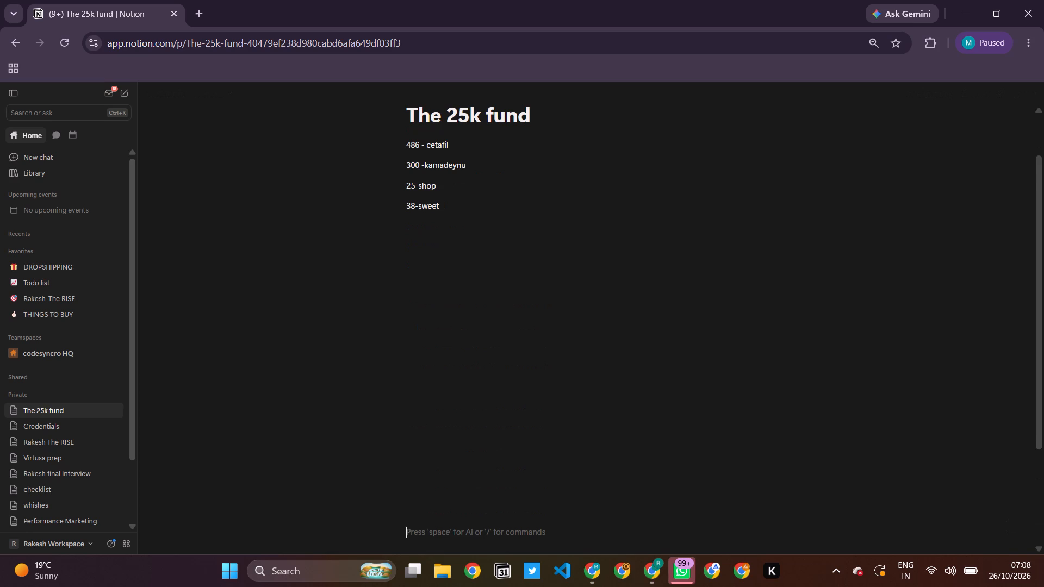
key("Return")
Write the entry "99-product reseach" on the line below the blank gap.
type("99")
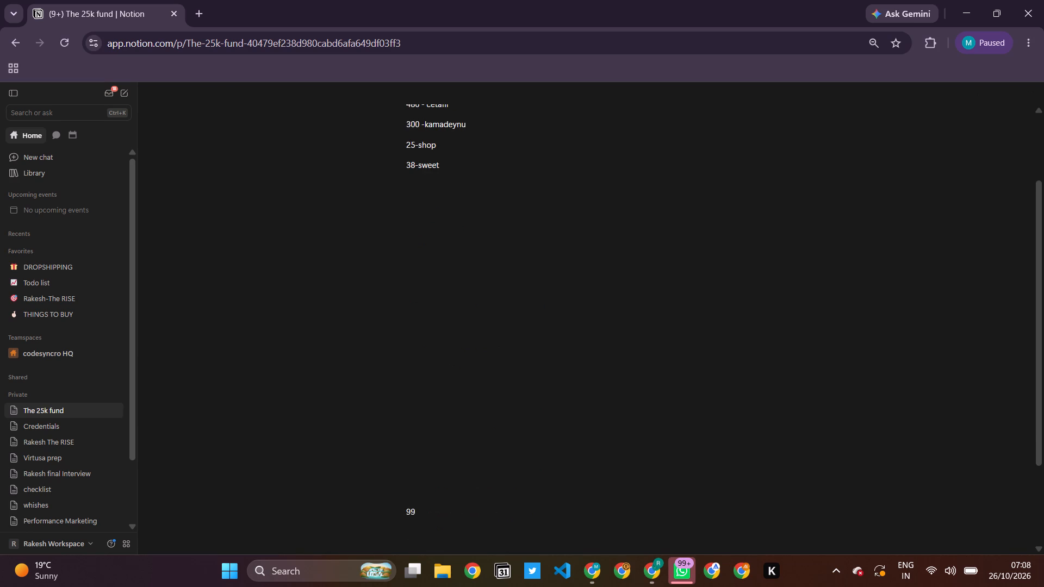
type("-product reseaxh")
key("BackSpace")
key("BackSpace")
type("ch")
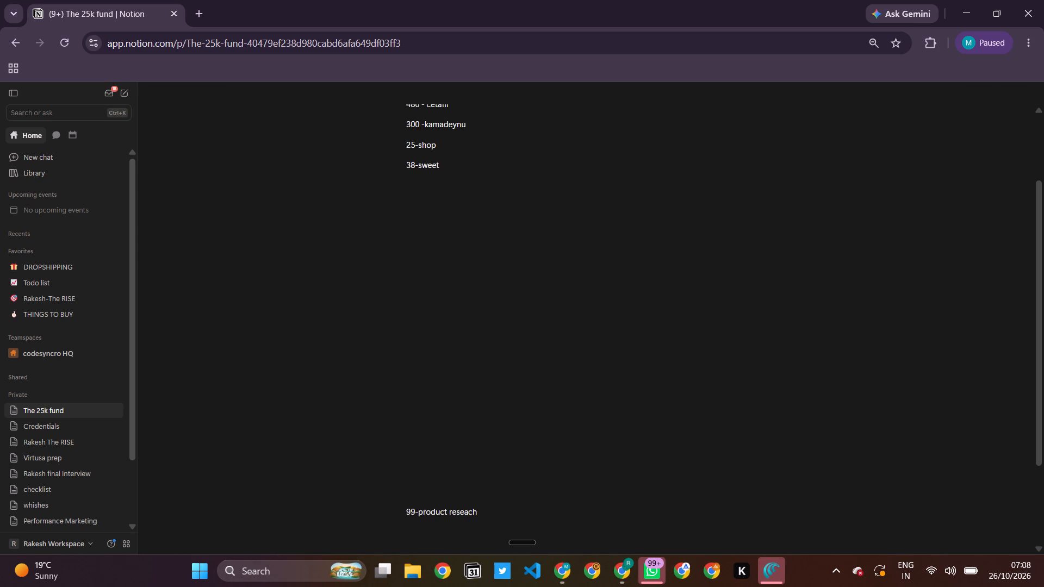
Add the entries "100-doctor consulenting" and "100-pramcy" on separate lines directly below 38-sweet.
left_click(452, 163)
key("Return")
type("100")
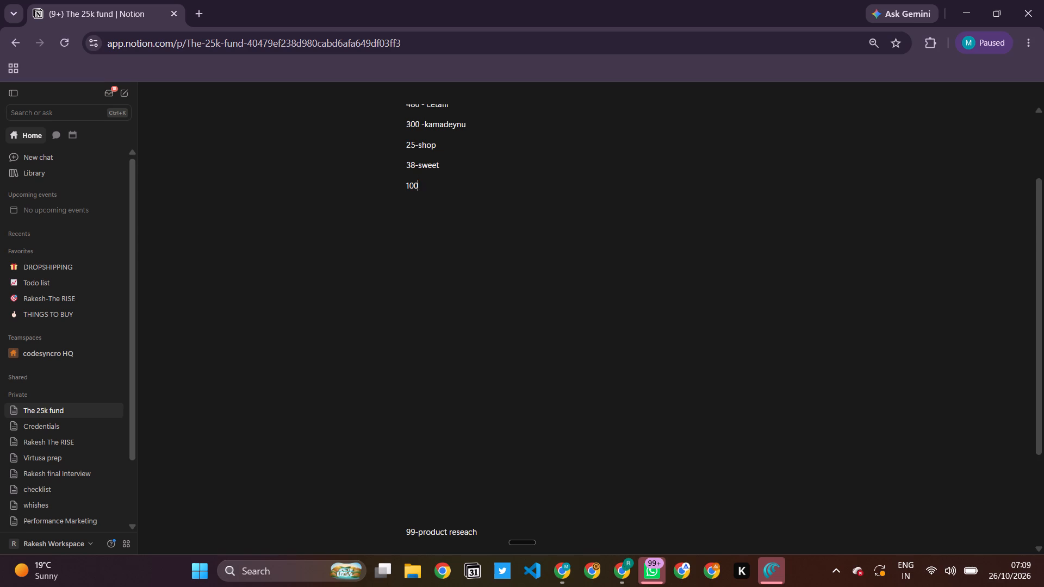
key("Return")
type("100")
type("-p")
type("ramc")
key("y")
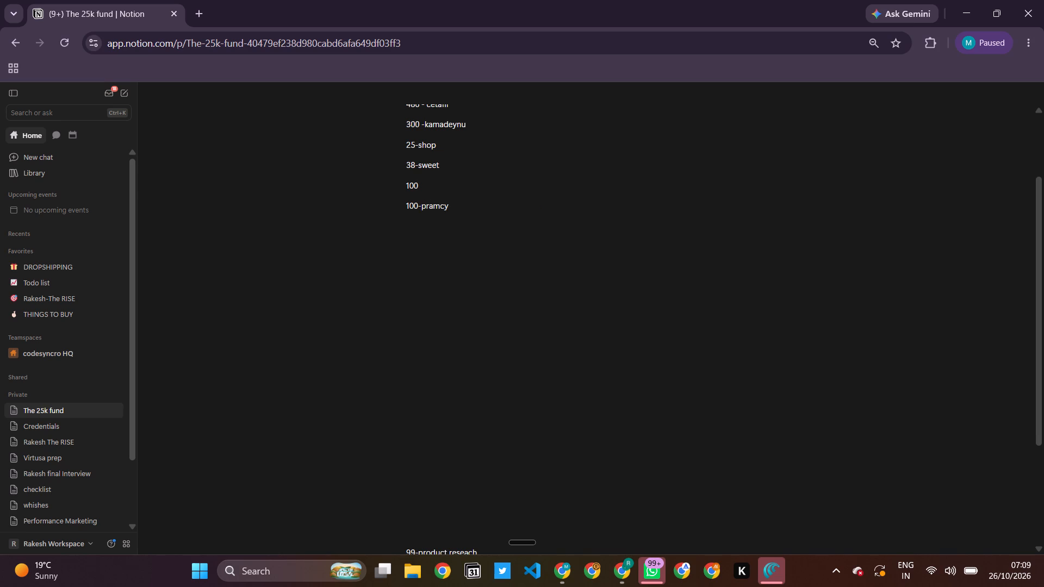
left_click(446, 186)
type("-doctor")
key("space")
type("consulenting")
Add a line reading "10" directly below the 100-pramcy entry.
left_click(455, 213)
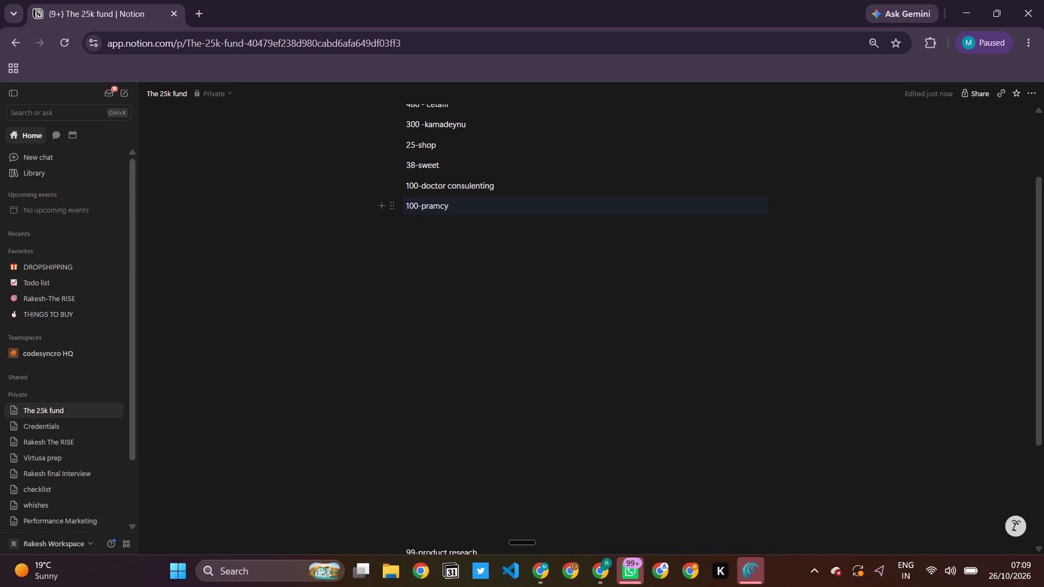
key("Return")
type("10")
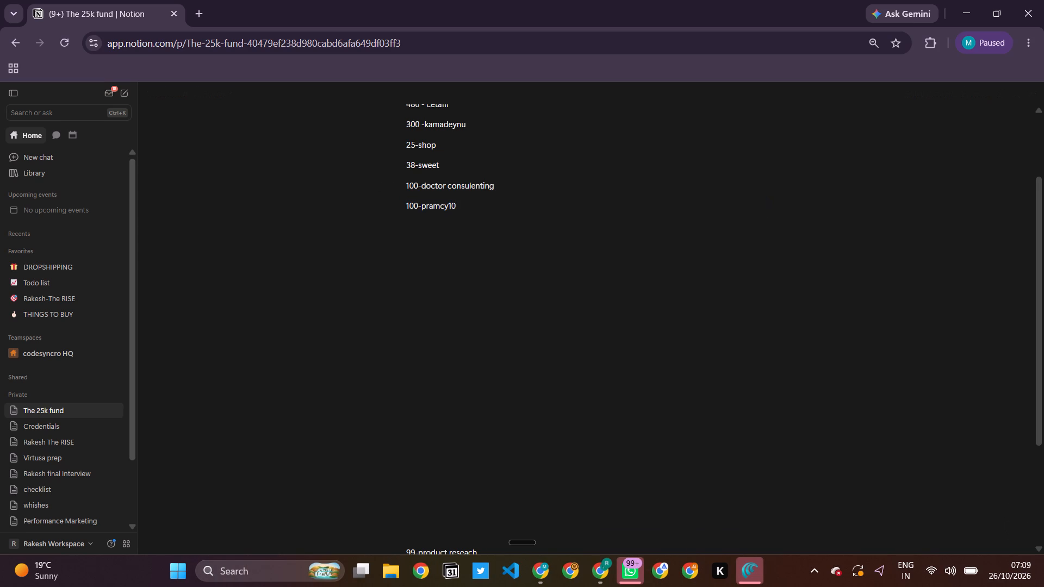
key("BackSpace")
key("BackSpace")
key("Return")
type("10")
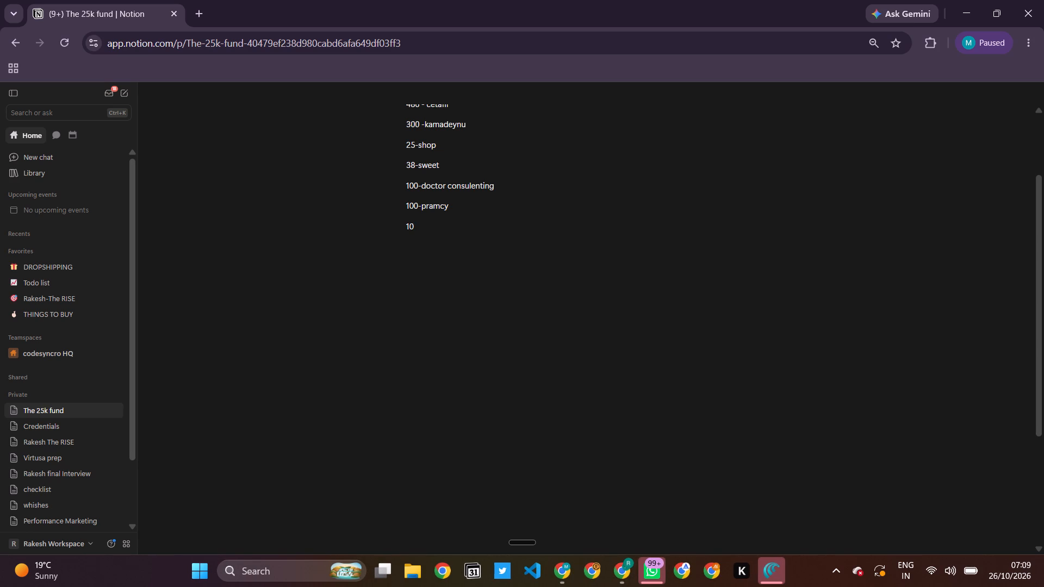
Add the entry "134-godaddy domain" below 99-product reseach in the lower list.
scroll(441, 228, "down", 3)
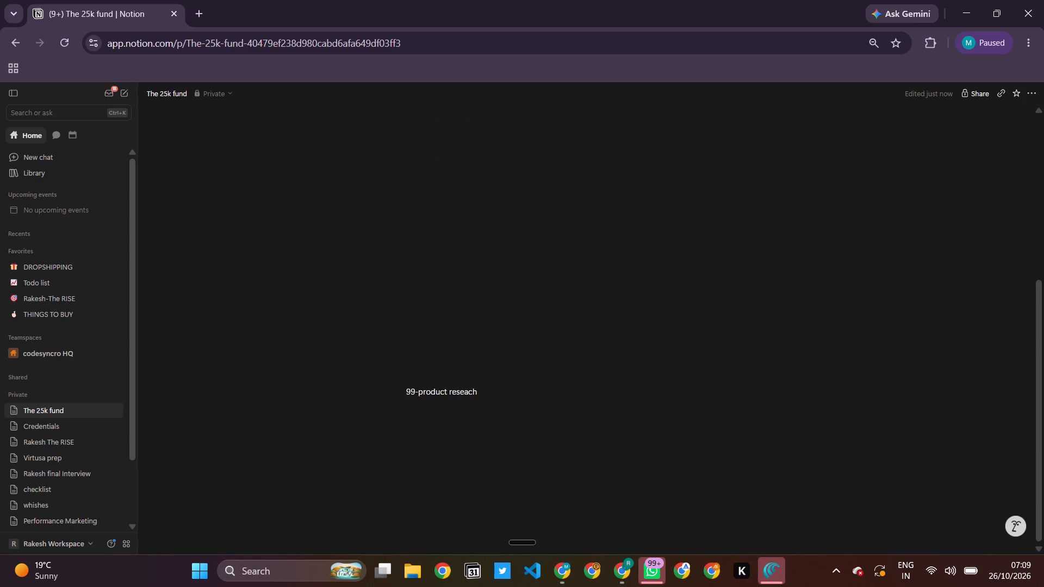
left_click(488, 395)
key("Return")
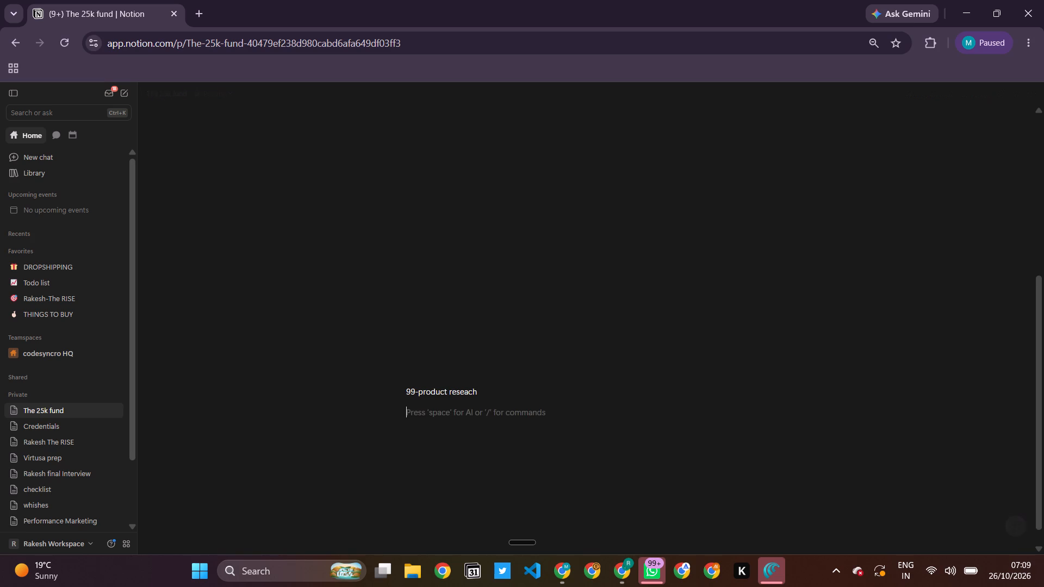
type("134")
type("-godaddy domi")
key("BackSpace")
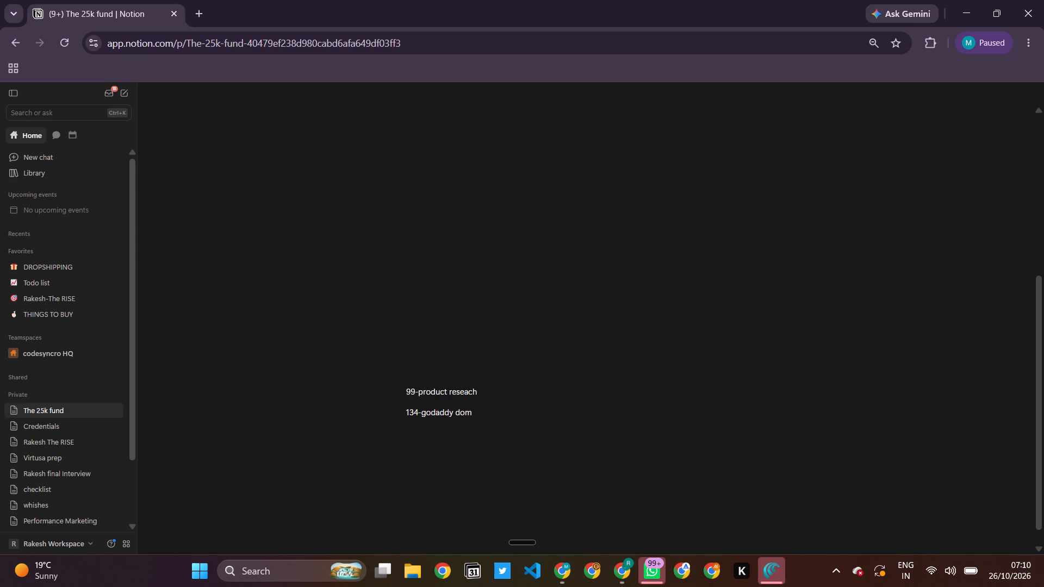
type("ain")
Add the entry "200 -shivamani" below the 10 line in the upper list.
scroll(507, 337, "up", 1)
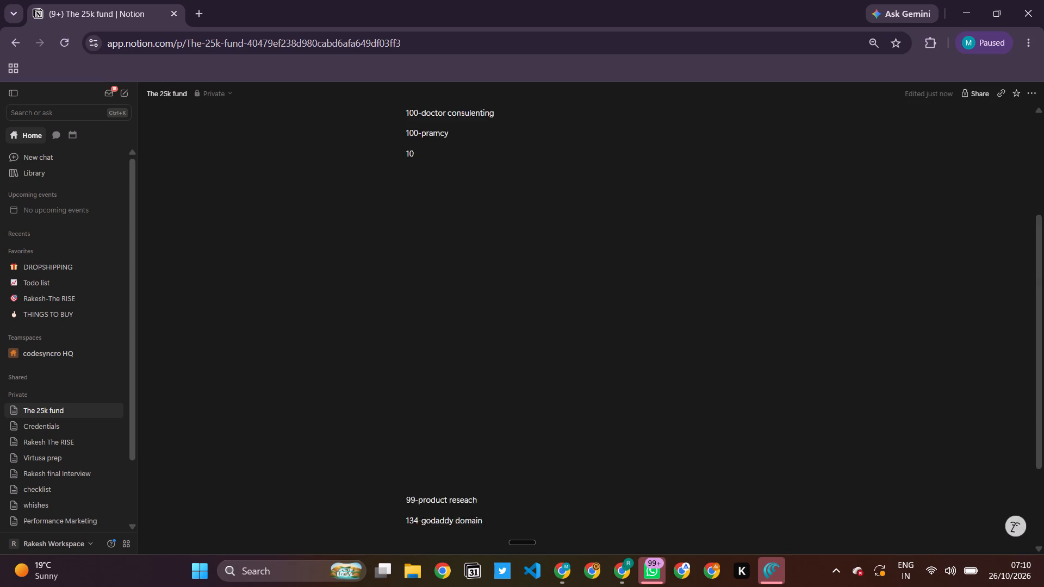
scroll(507, 337, "up", 1)
left_click(439, 242)
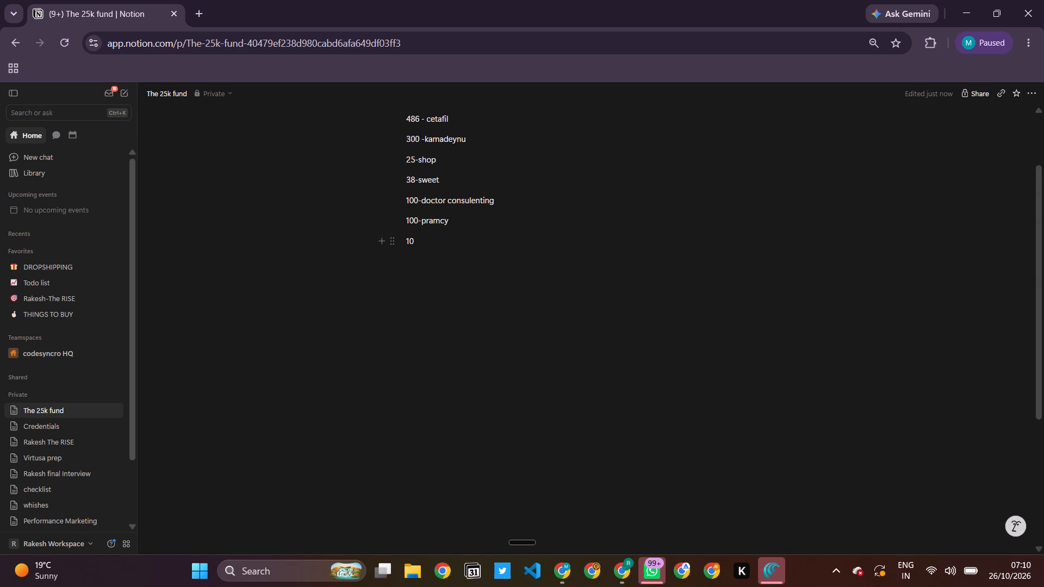
key("Return")
type("200")
key("space")
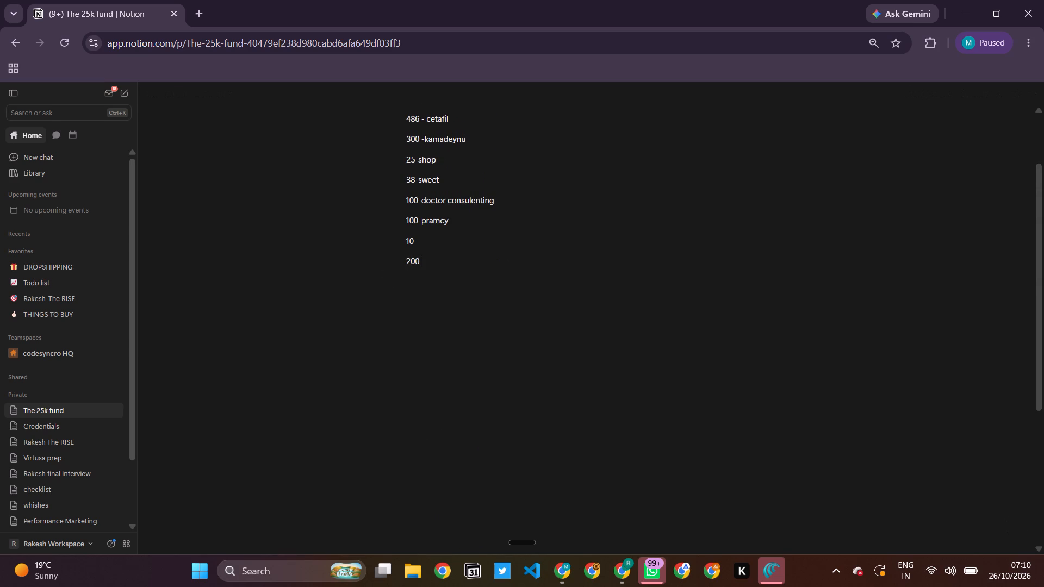
type("-shivamani")
Continue the upper list with three separate lines: "54", "02-dad reacharge" and "40-meta".
key("Return")
type("54")
key("Return")
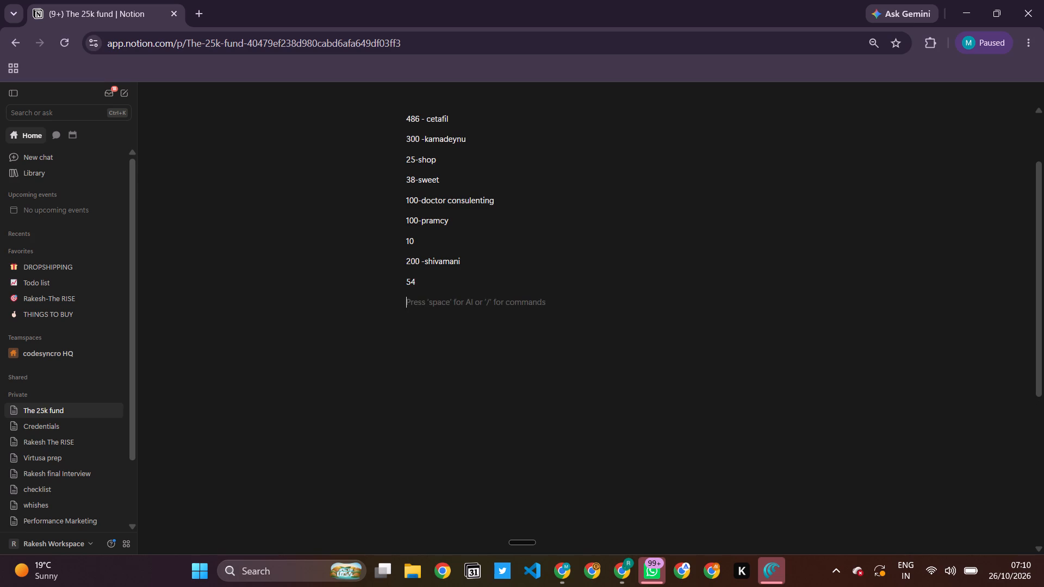
type("02")
type("-dad reacharge")
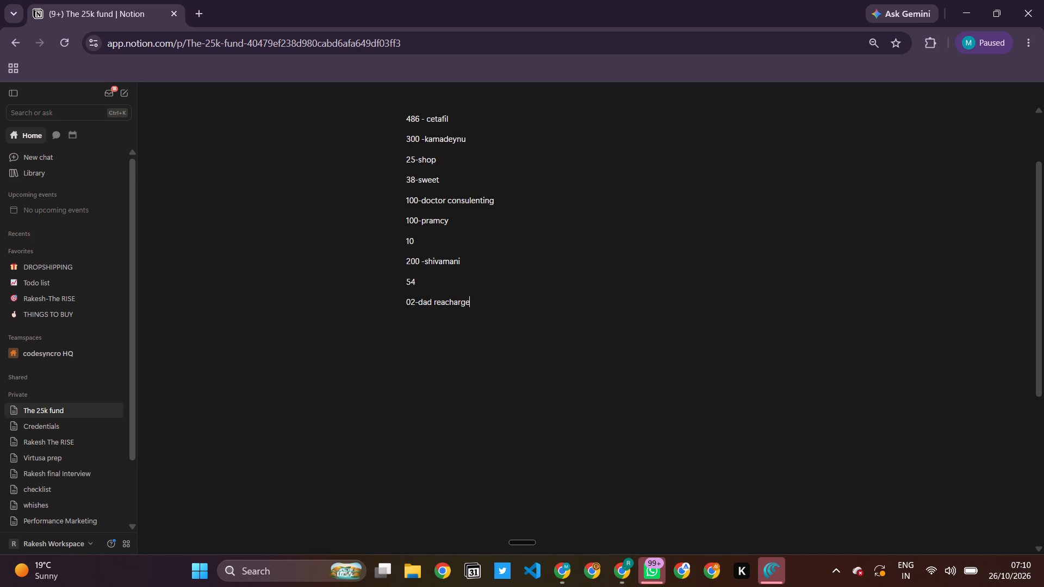
key("Return")
type("40")
type("-meta")
Add the entry "10-shopify" below 134-godaddy domain in the lower list.
scroll(482, 291, "down", 4)
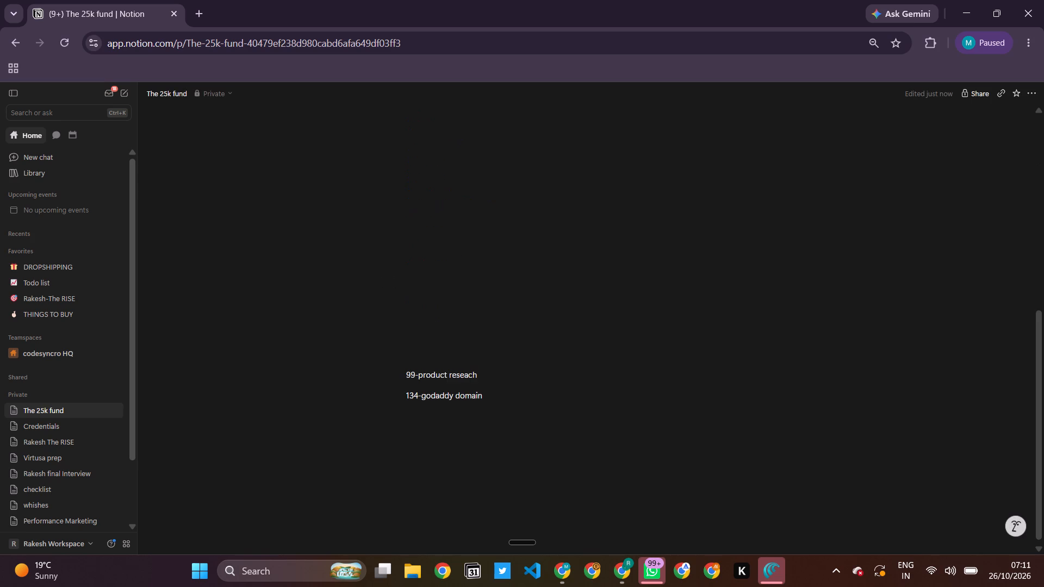
left_click(501, 395)
key("Return")
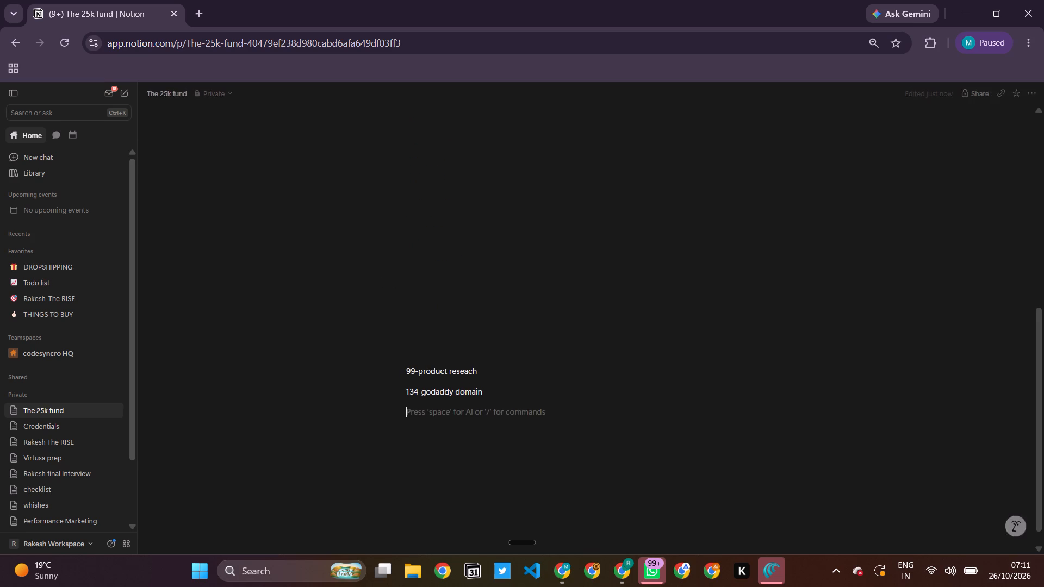
type("10")
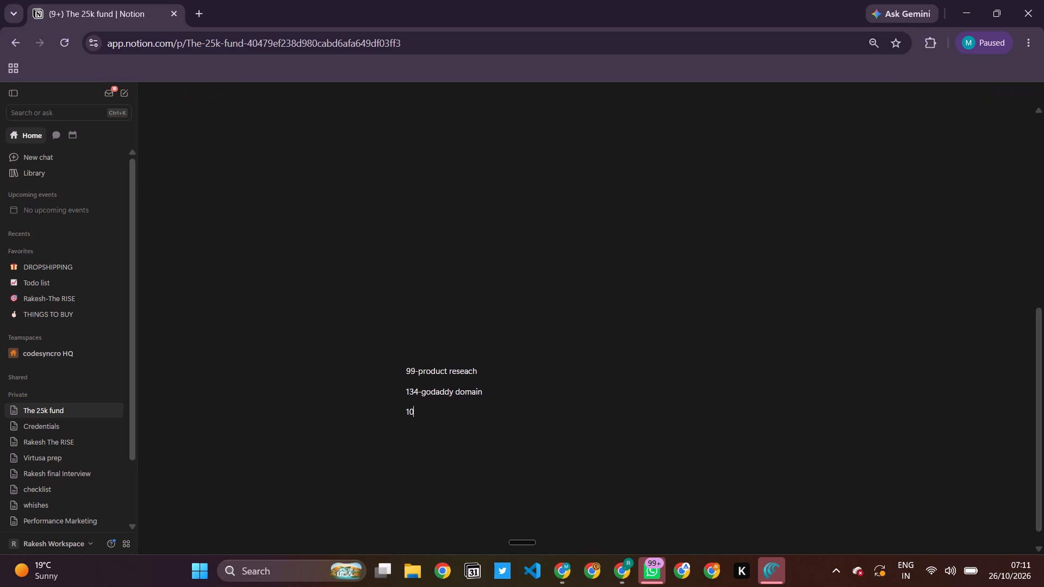
key("minus")
type("shopify")
Continue the upper list below 40-meta with three separate lines: "100-", "20-" and "198-zomato".
scroll(537, 294, "up", 3)
left_click(450, 380)
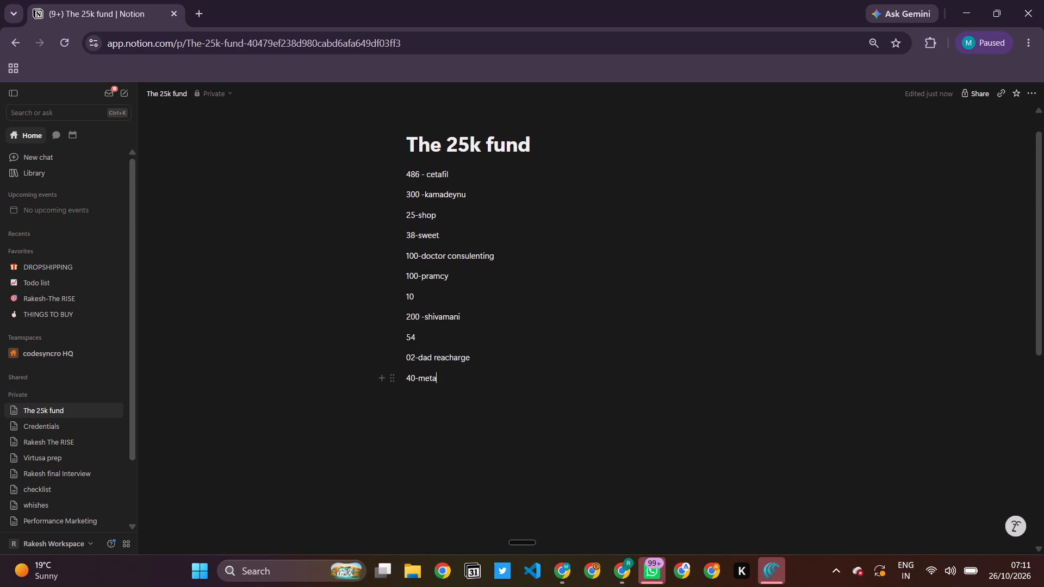
key("Return")
type("100")
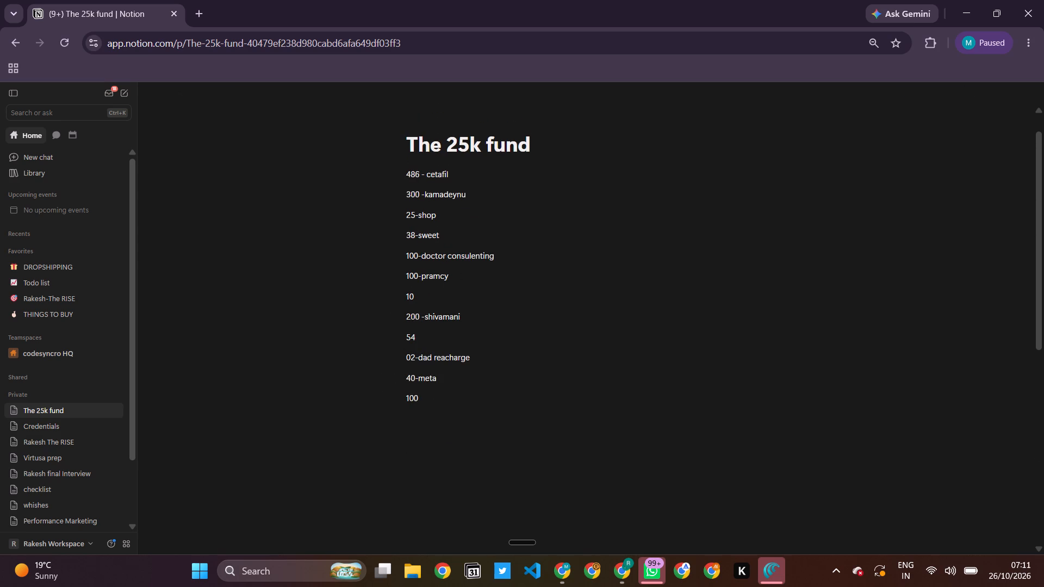
key("minus")
key("Return")
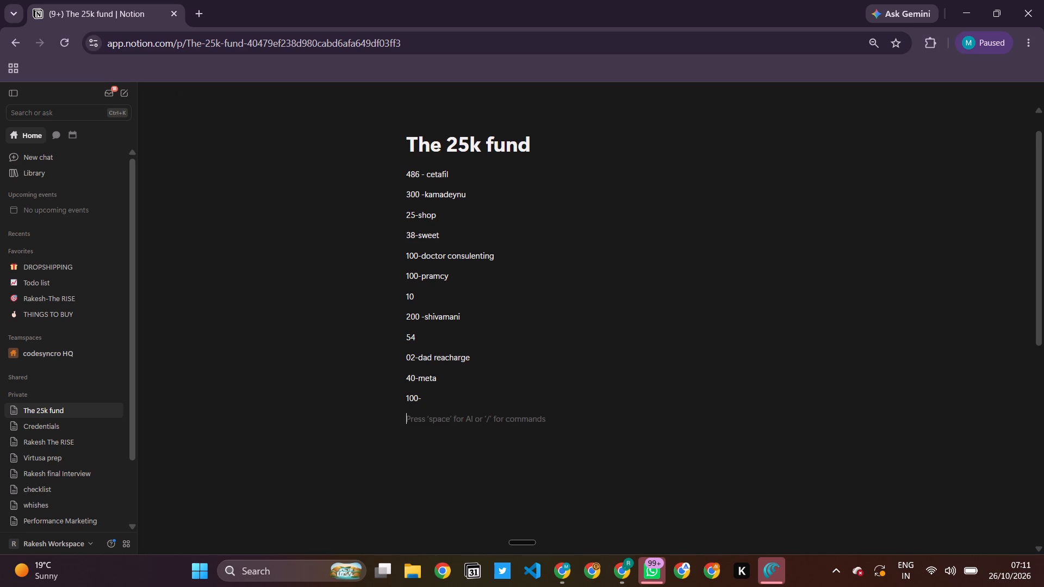
type("20")
key("minus")
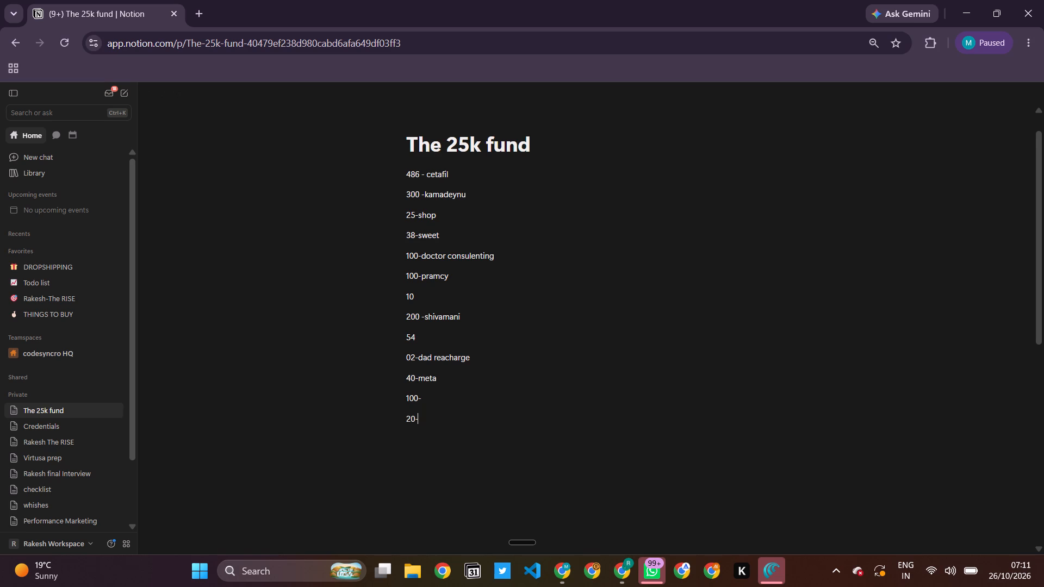
key("Return")
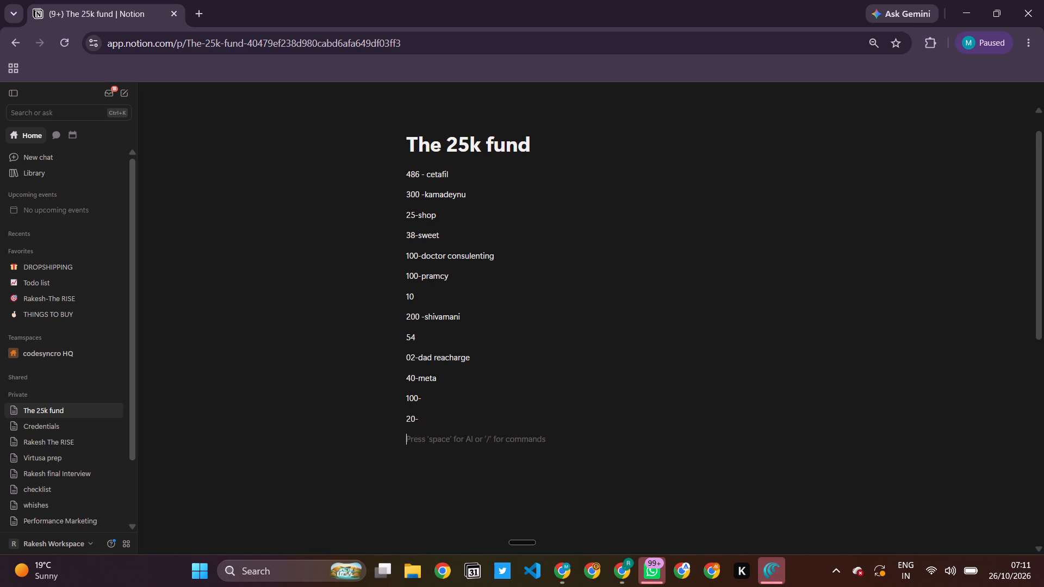
type("198")
type("-zomato")
key("Return")
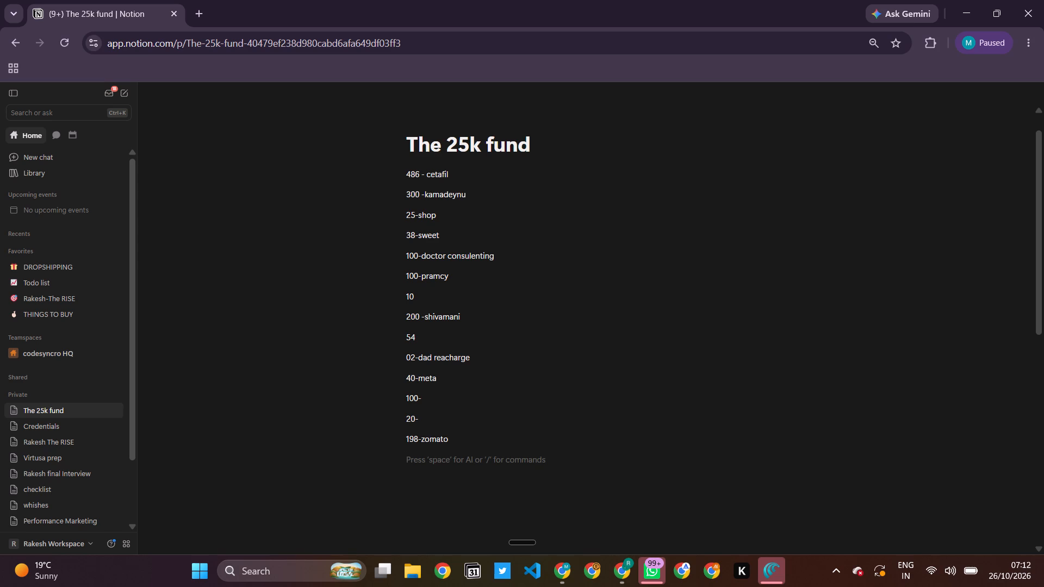
Add three more lines below 198-zomato in the upper list: "40-", "10-" and "40-meta".
type("40")
key("minus")
key("Return")
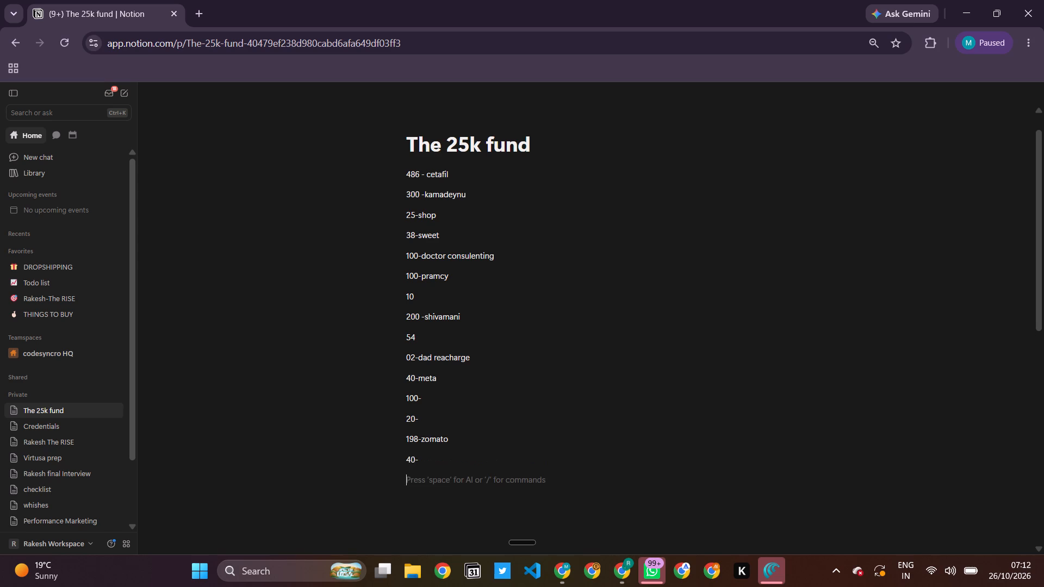
type("10")
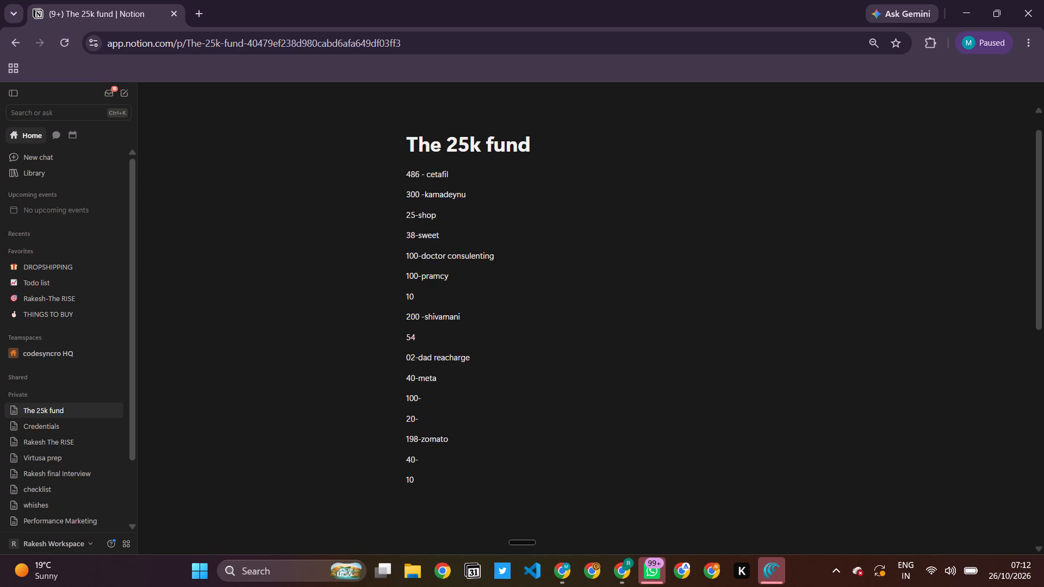
key("minus")
key("Return")
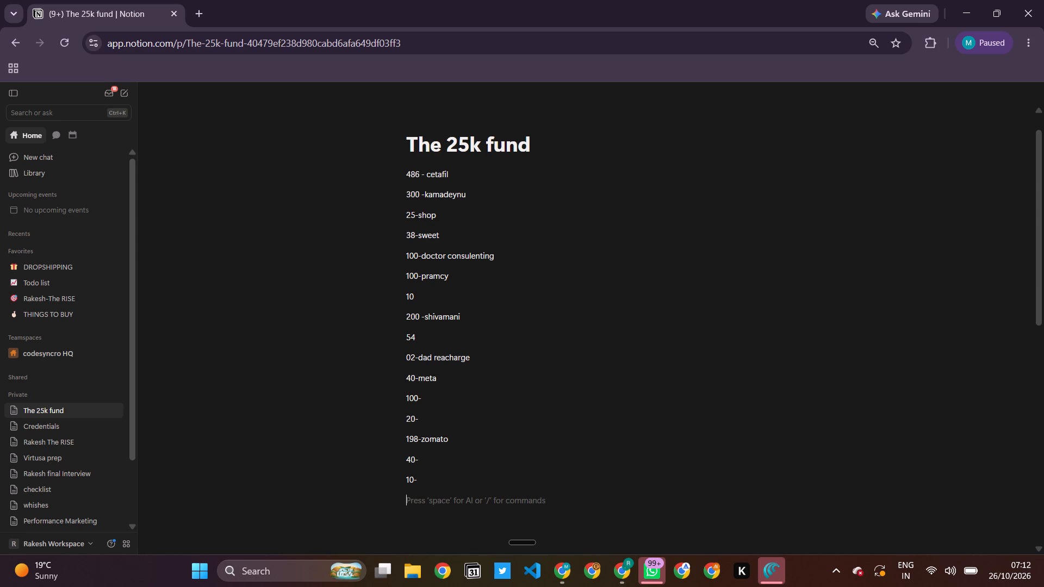
type("40")
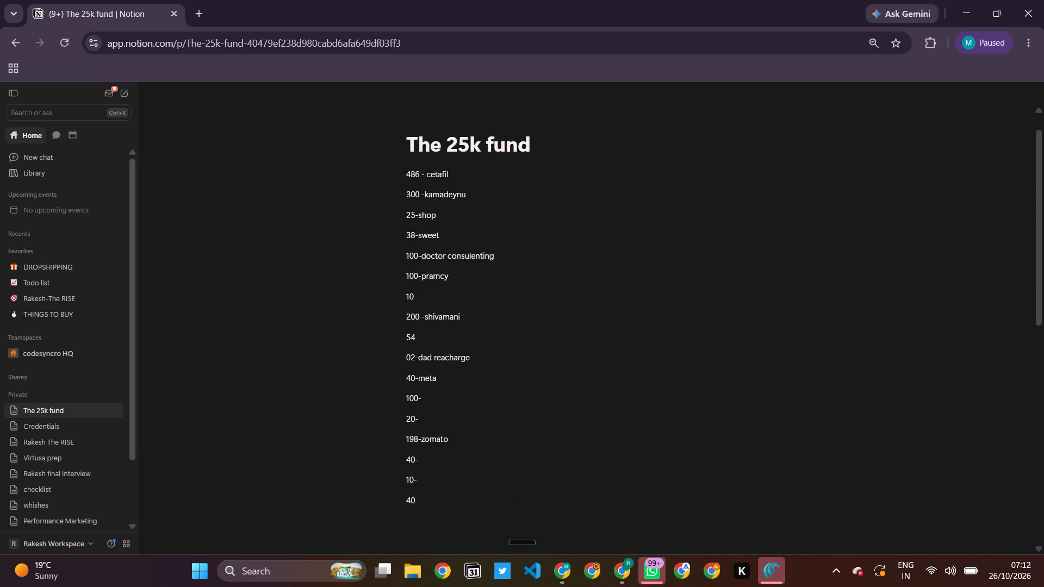
type("-meta")
Add the entries "1000-meta ads" and "2000-meta ads" on separate lines below 10-shopify in the lower list.
scroll(450, 380, "down", 4)
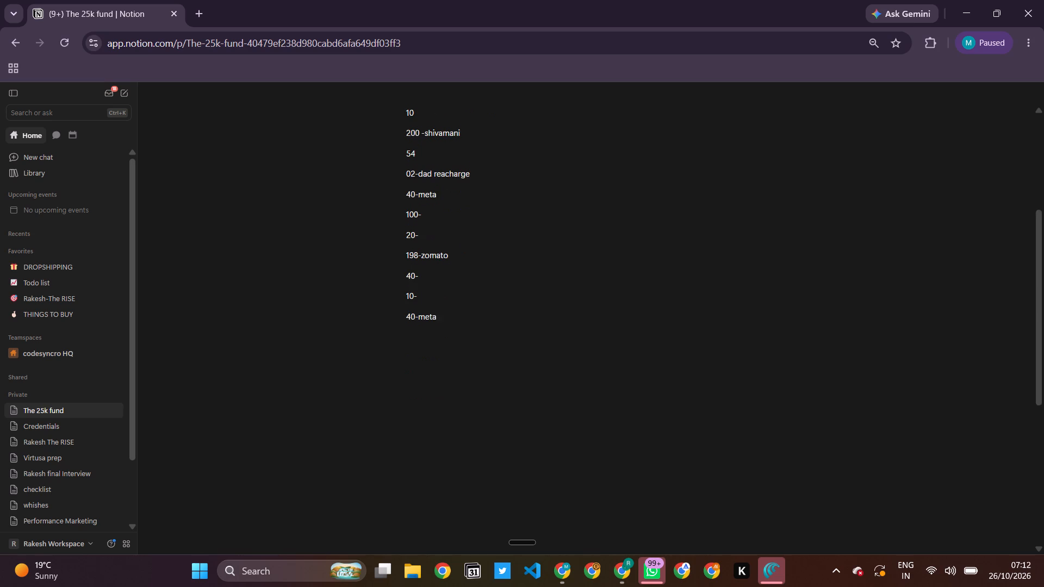
scroll(450, 380, "down", 2)
left_click(461, 398)
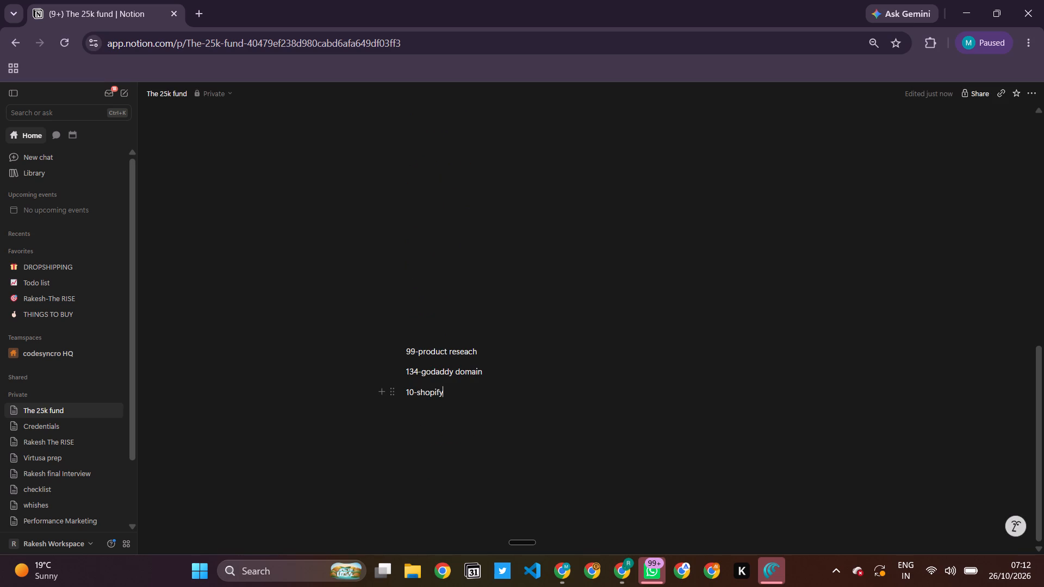
key("Return")
type("1000")
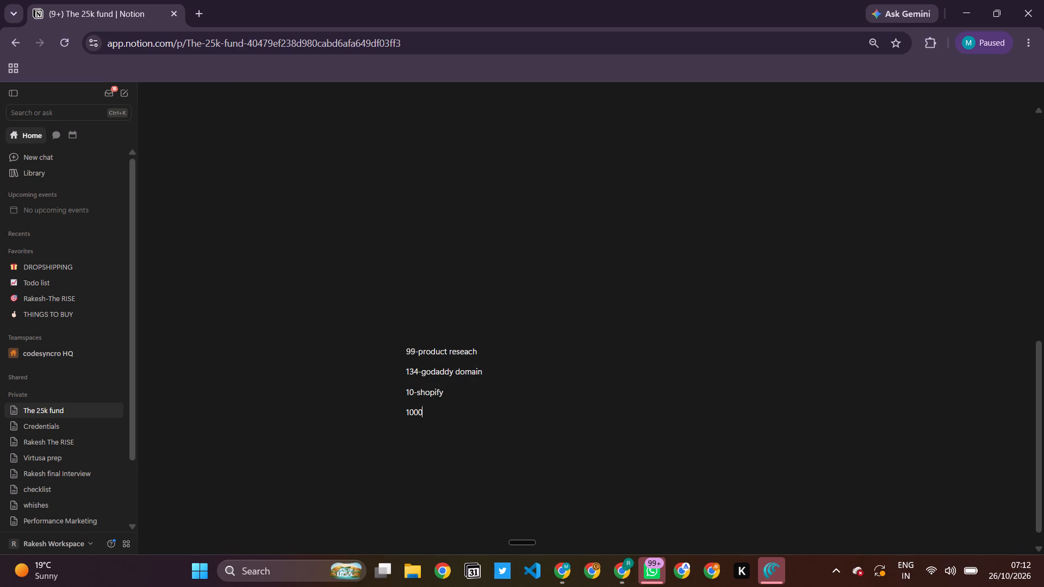
type("-meta")
key("space")
type("ads")
key("Return")
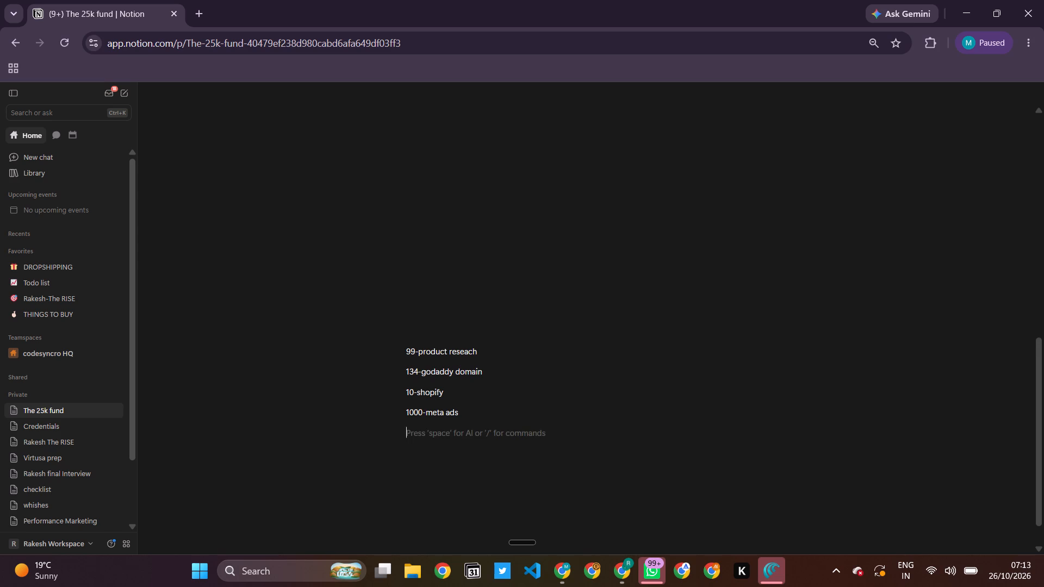
type("2000")
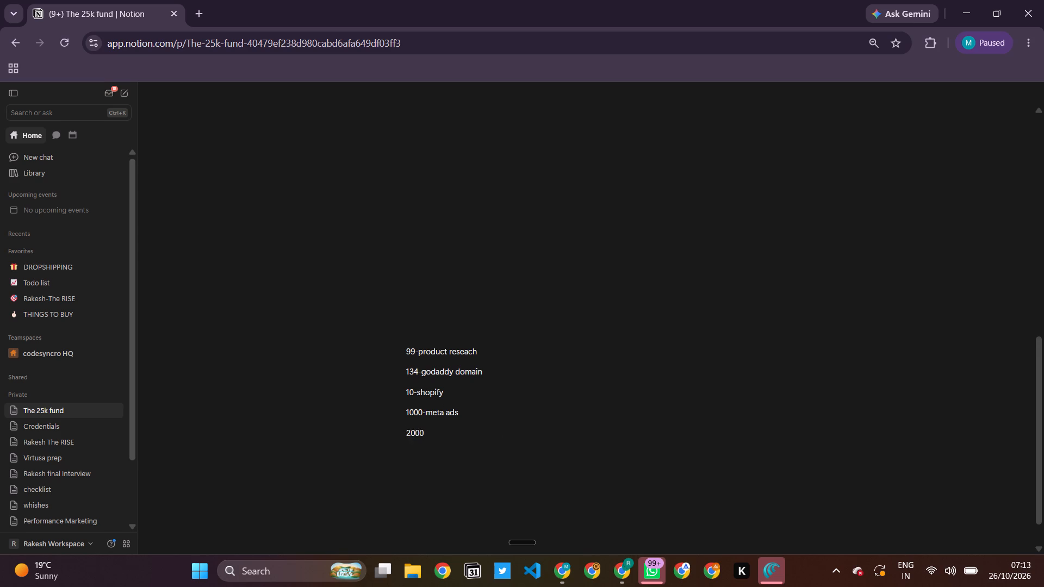
type("-meta add")
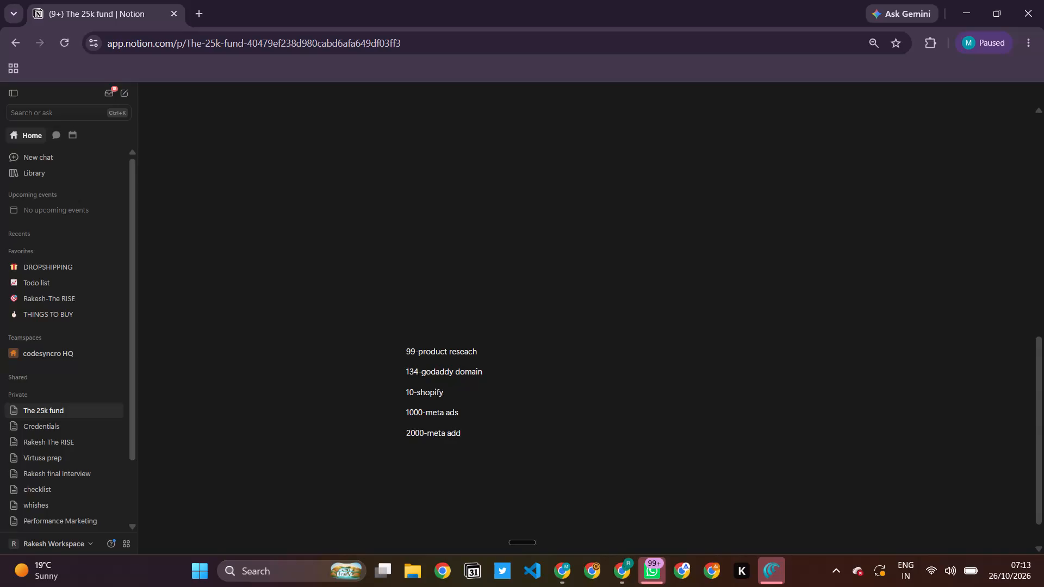
key("BackSpace")
key("s")
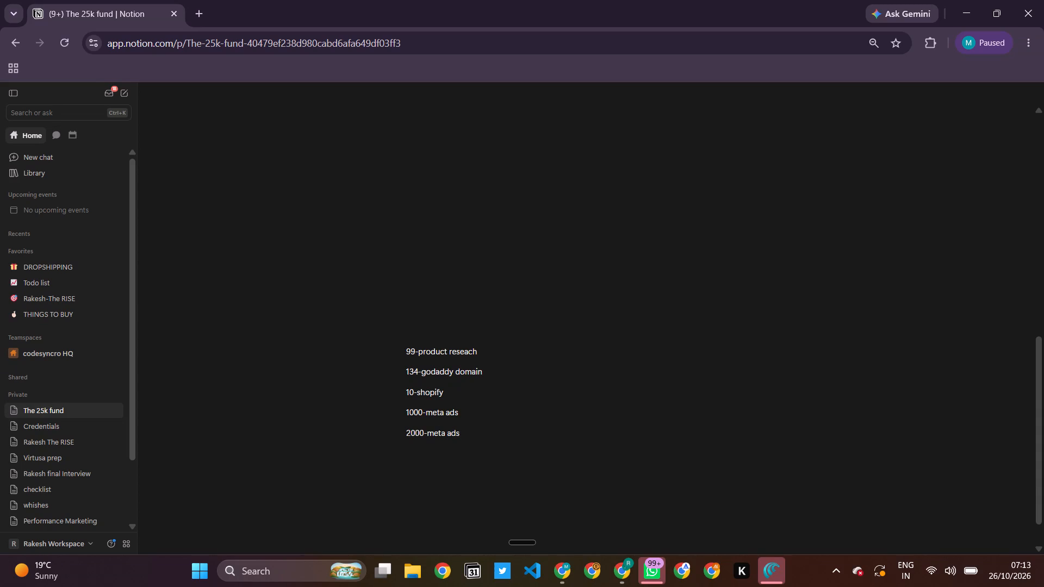
Add the lines "20" and "15" below the last 40-meta entry in the upper list.
scroll(539, 260, "up", 3)
left_click(466, 413)
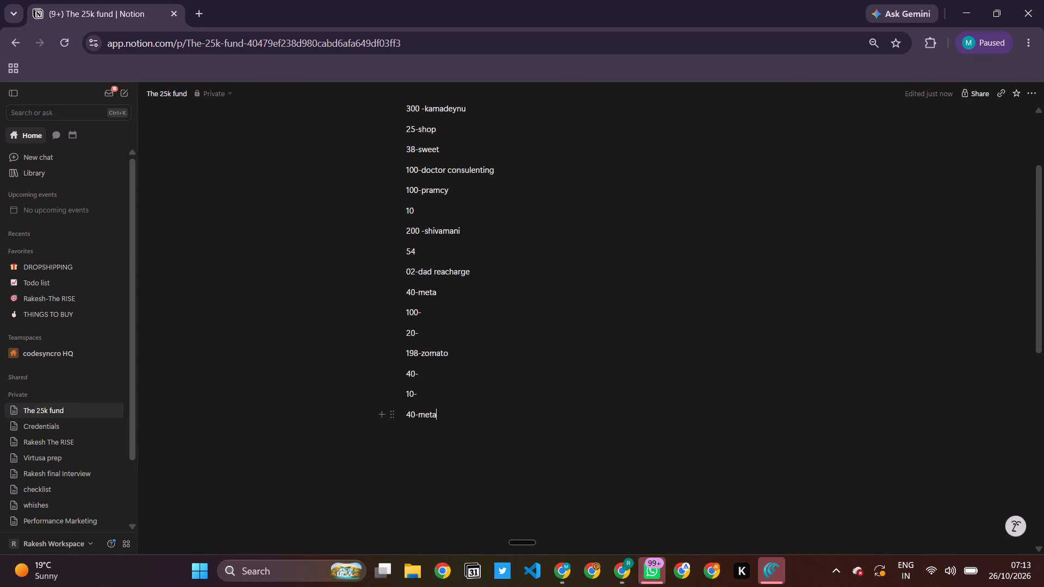
key("Return")
type("20")
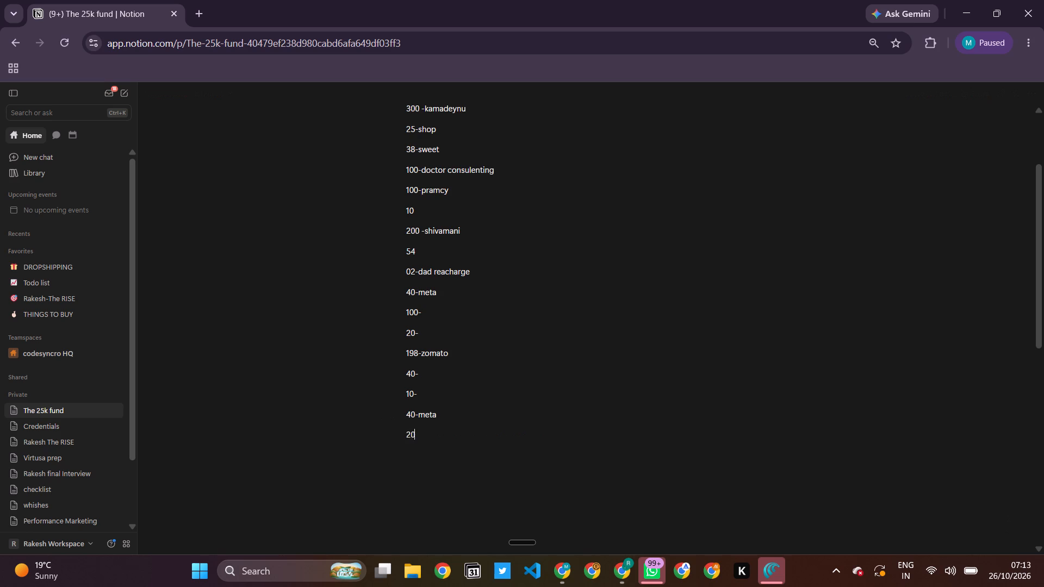
key("Return")
type("15")
Add the entry "2536-shopify oath" below 2000-meta ads in the lower list.
scroll(466, 413, "down", 3)
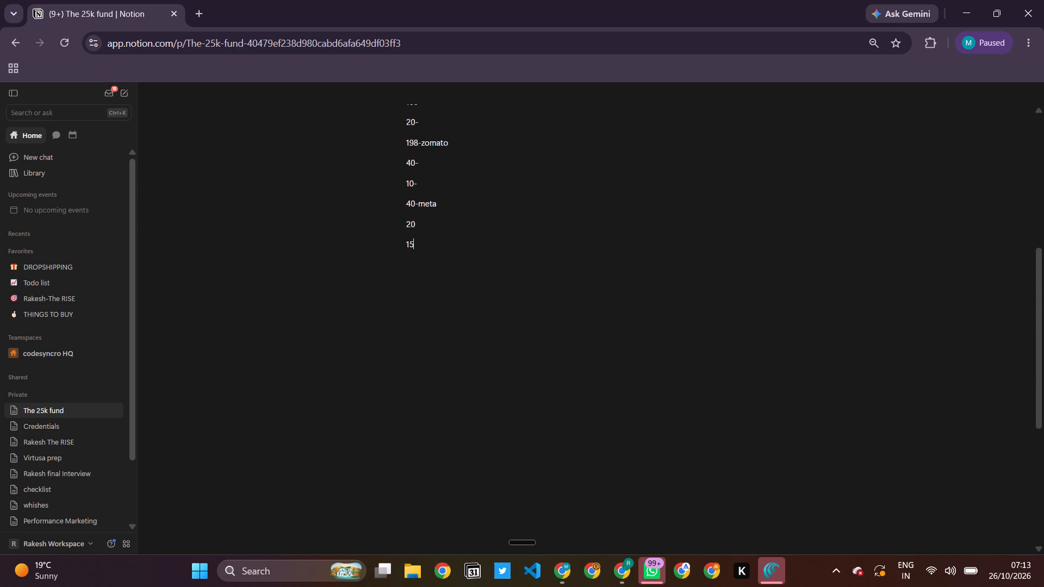
scroll(466, 413, "down", 2)
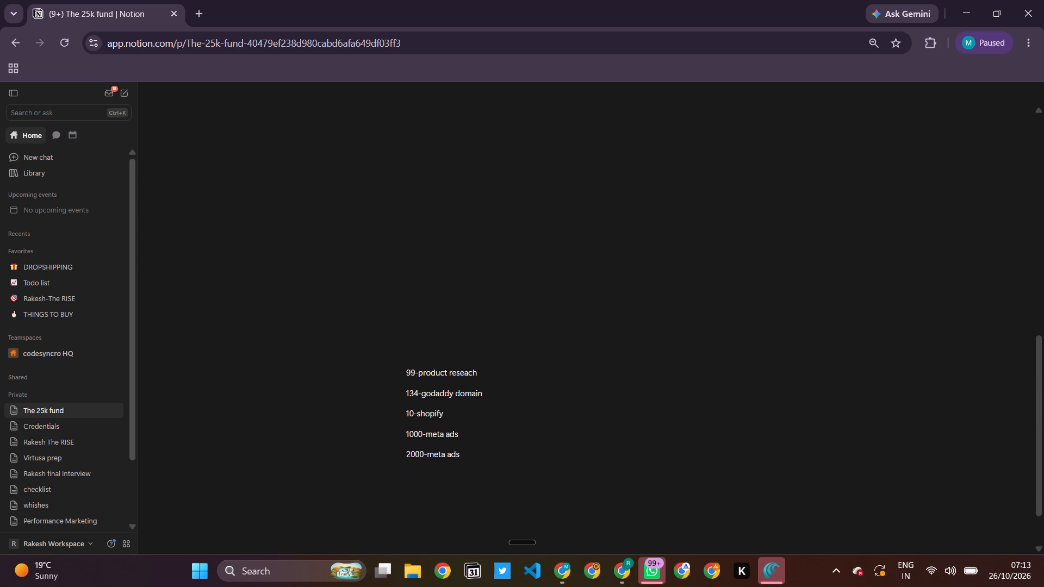
scroll(466, 413, "up", 3)
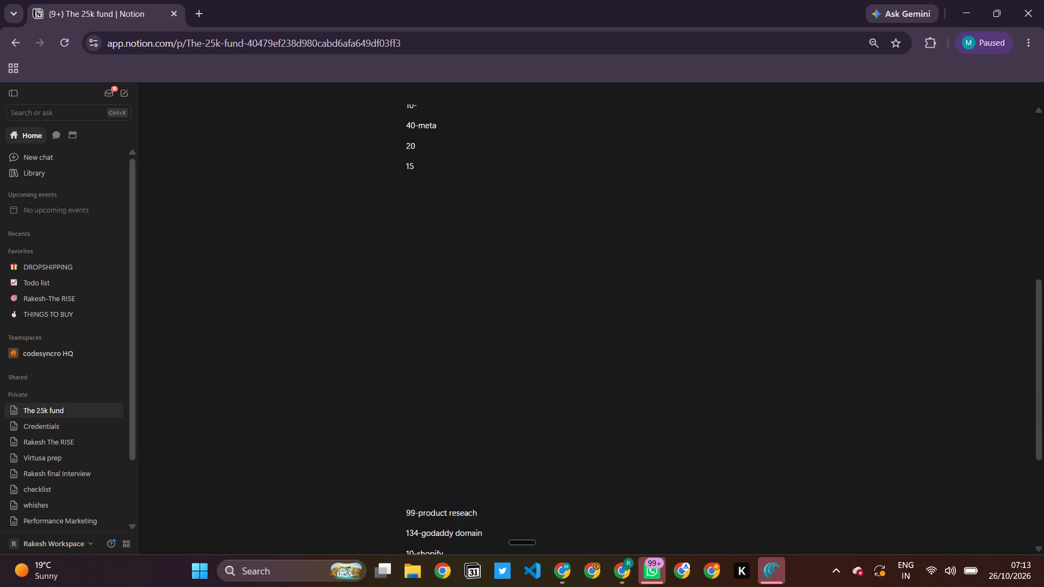
scroll(466, 413, "up", 1)
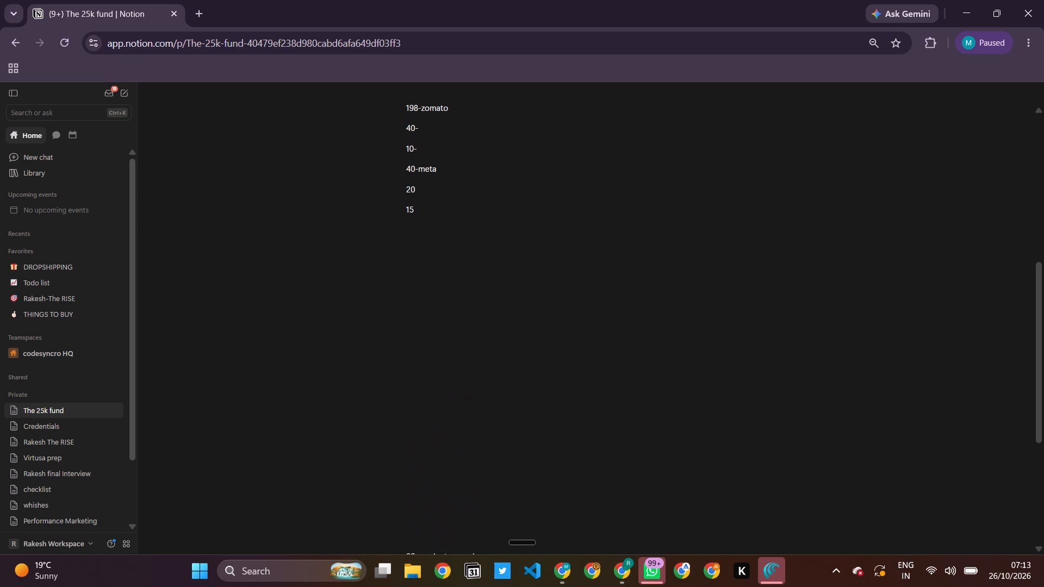
scroll(466, 413, "down", 3)
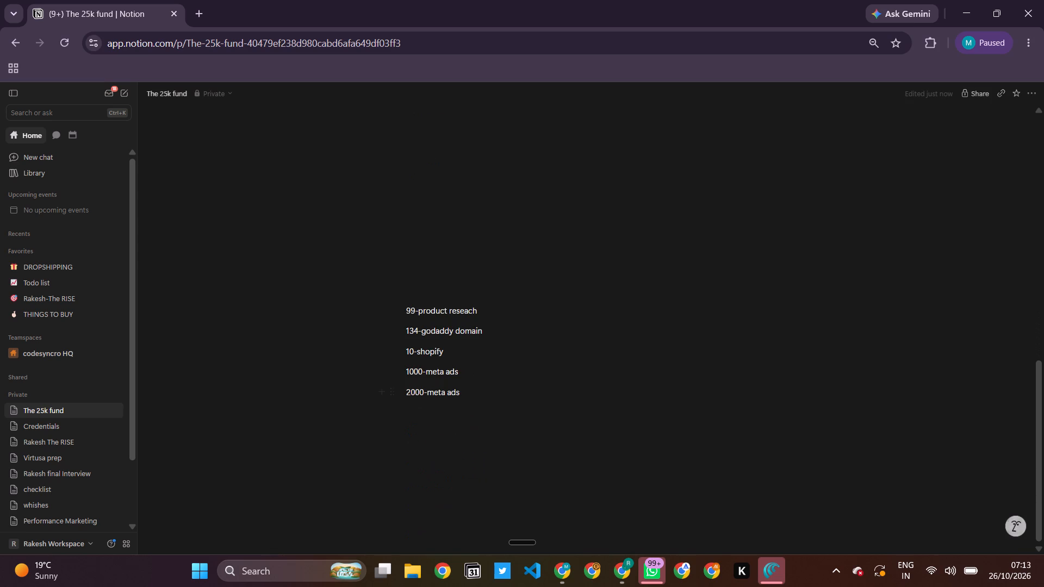
left_click(467, 396)
key("Return")
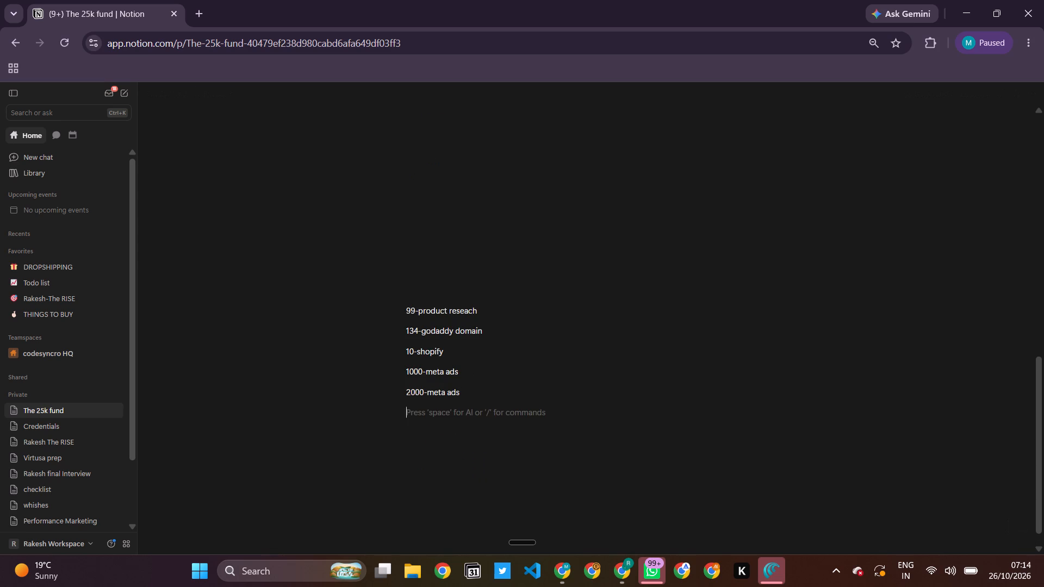
type("256")
key("BackSpace")
type("36")
type("-shopify")
key("space")
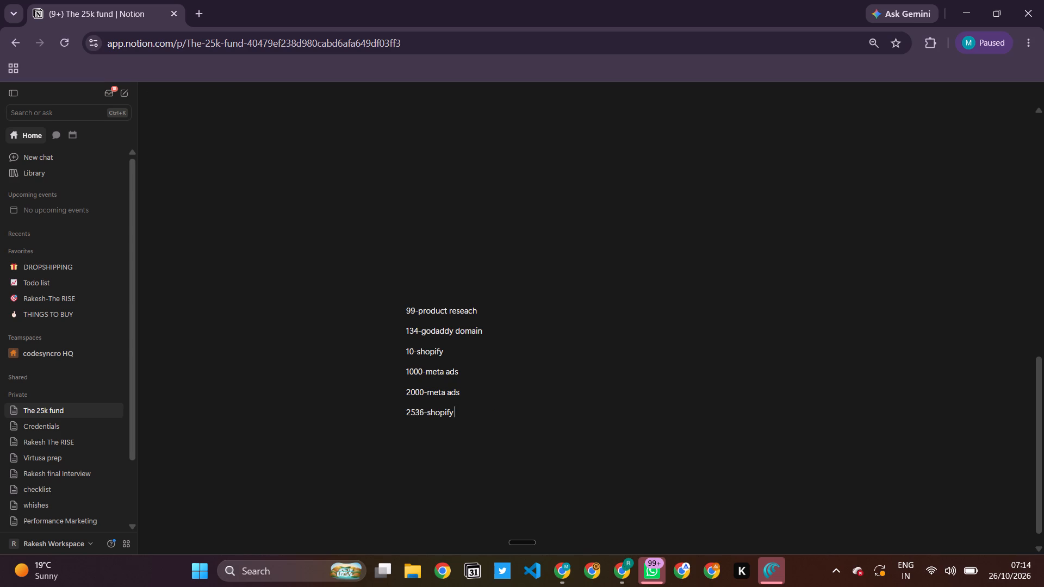
type("oath")
Open Calculator, add 5750 and 8000, and subtract 21000 from the sum.
scroll(467, 396, "up", 4)
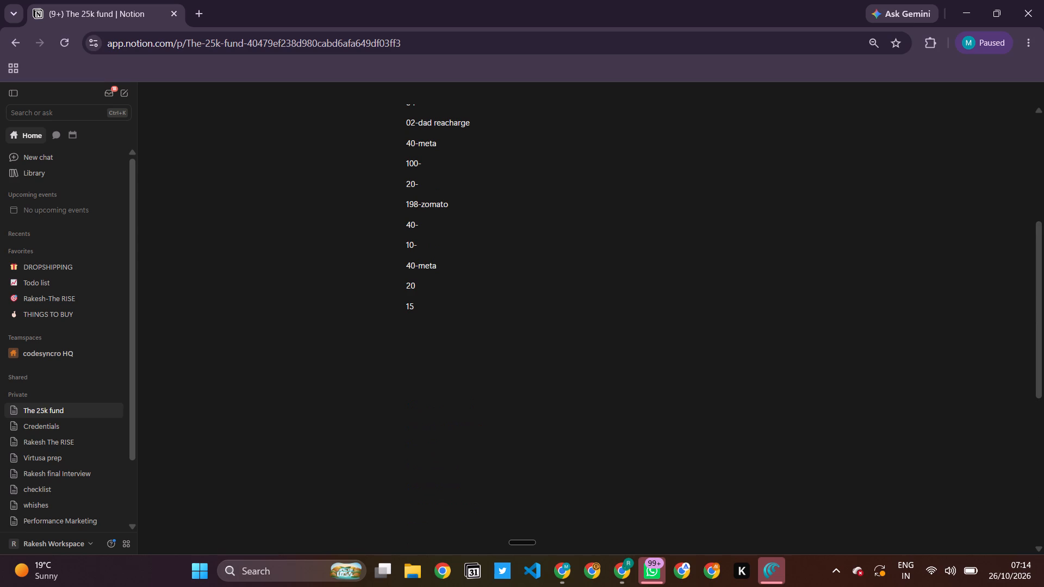
left_click(260, 576)
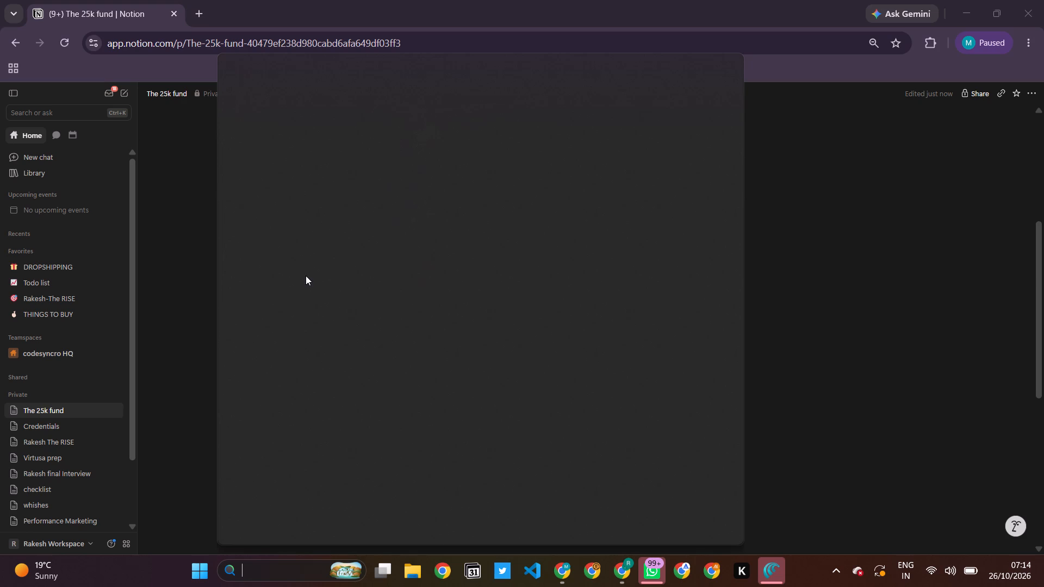
left_click(285, 105)
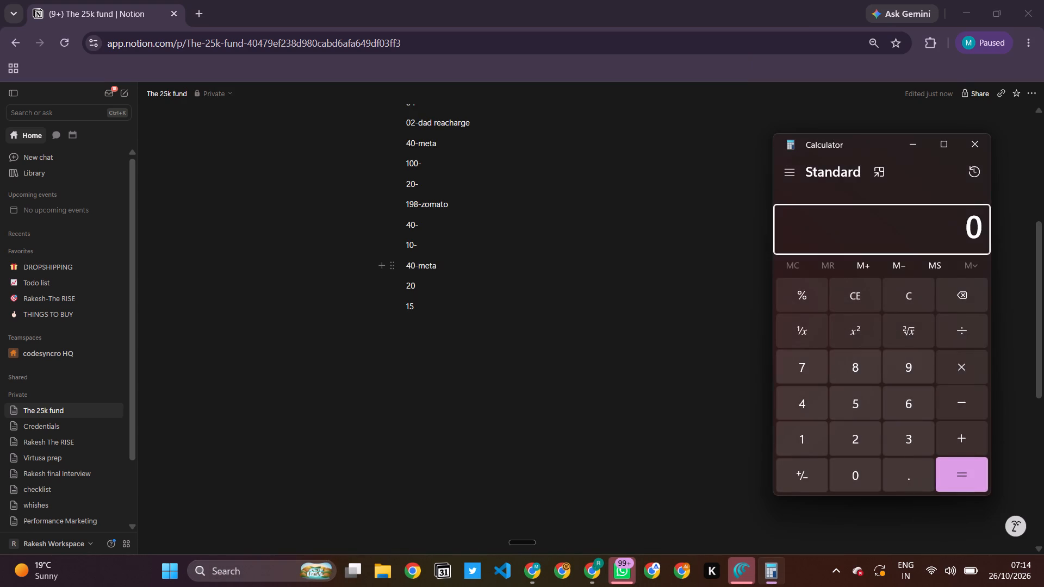
type("57")
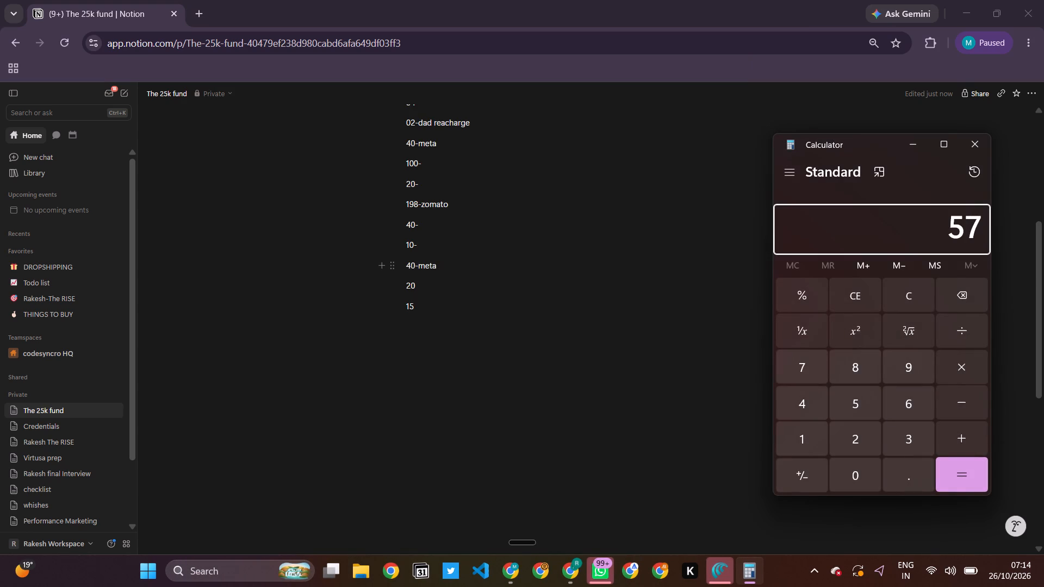
type("50+8000")
key("Return")
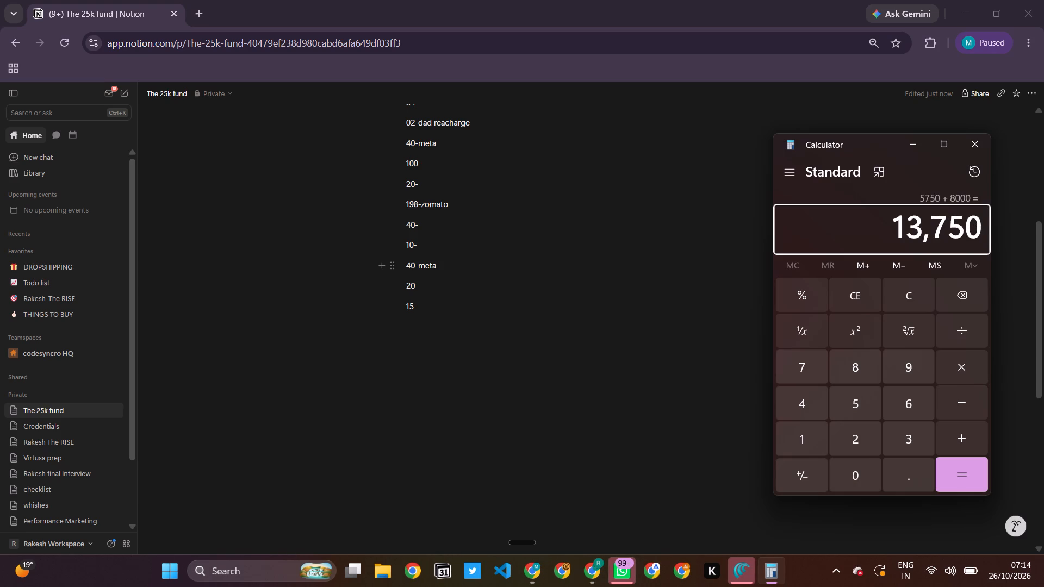
type("-21000")
key("Return")
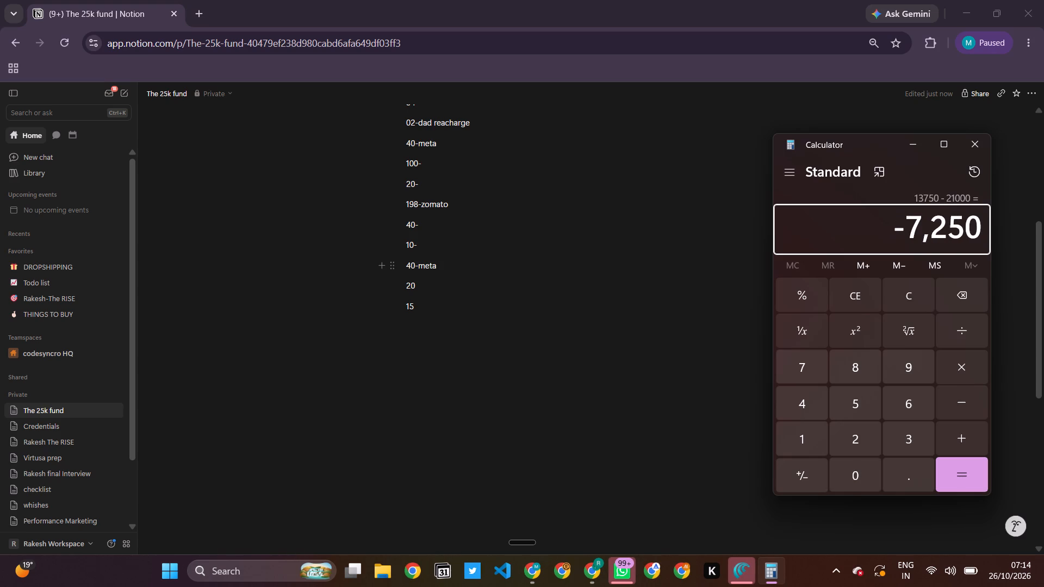
Add the entry "7250-minnu phone" below the 15 line in the upper list of the Notion page.
left_click(449, 308)
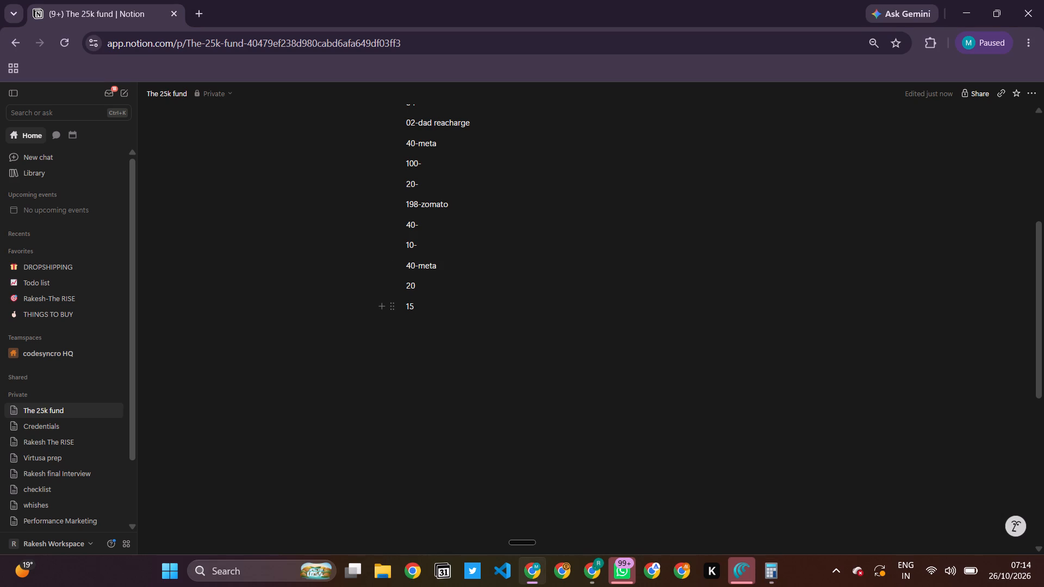
left_click(767, 586)
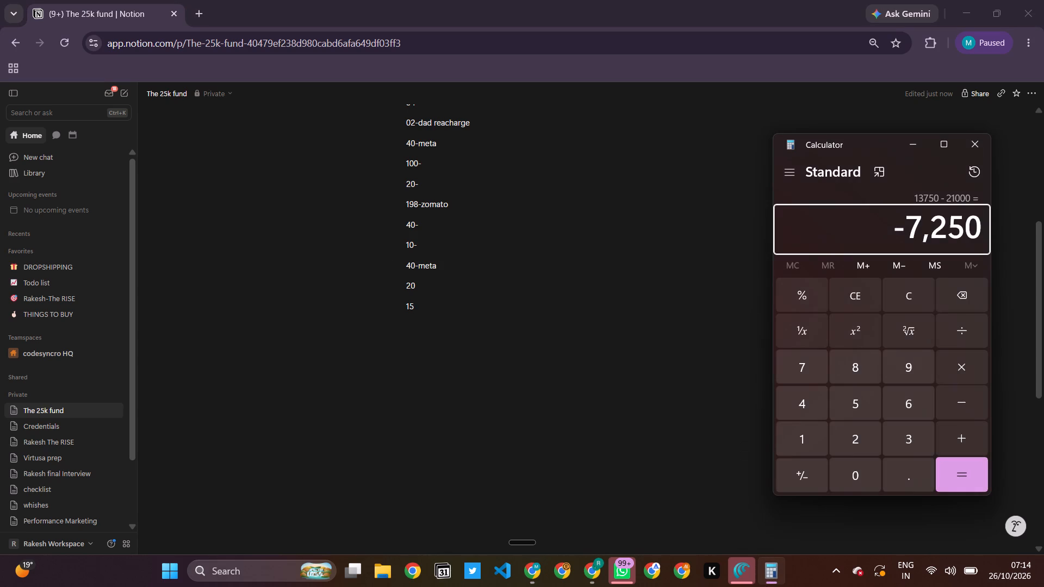
left_click(445, 303)
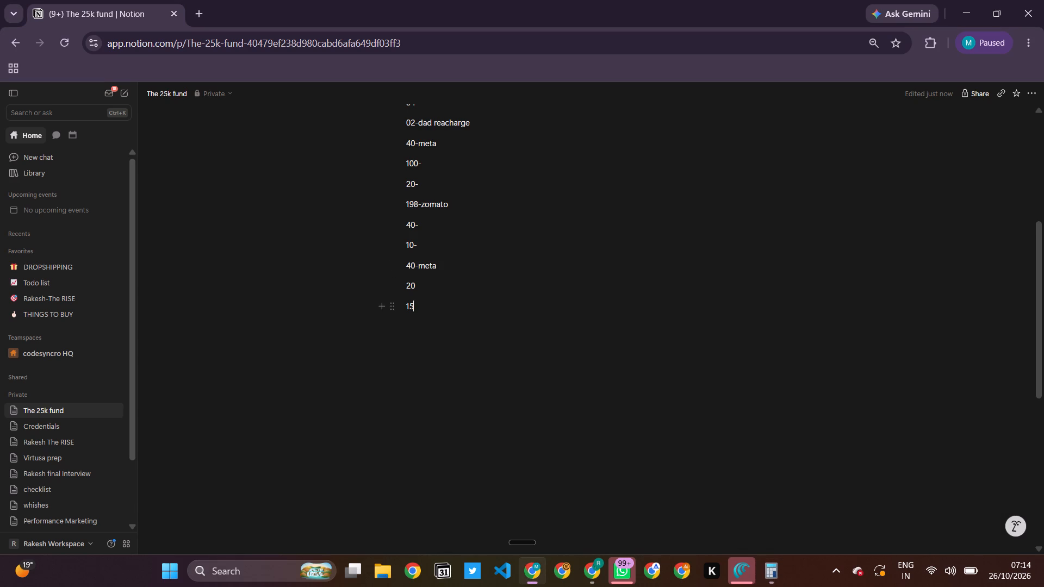
key("Return")
type("7250")
key("minus")
type("minnu ph")
type("on")
key("e")
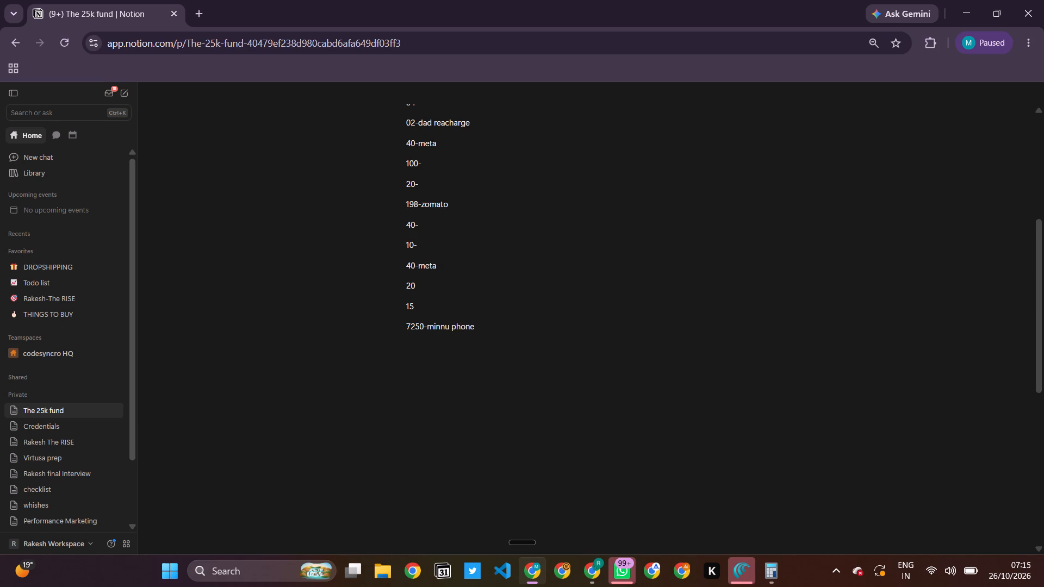
Add the entries "1920-batalu" and "611-batalu" on separate lines below 7250-minnu phone.
key("Return")
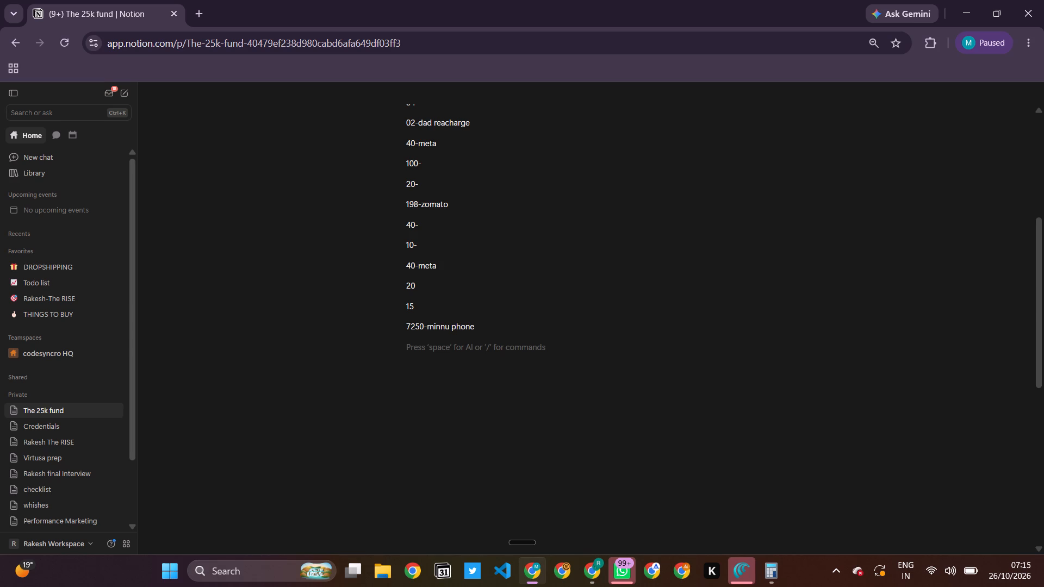
type("19")
type("20")
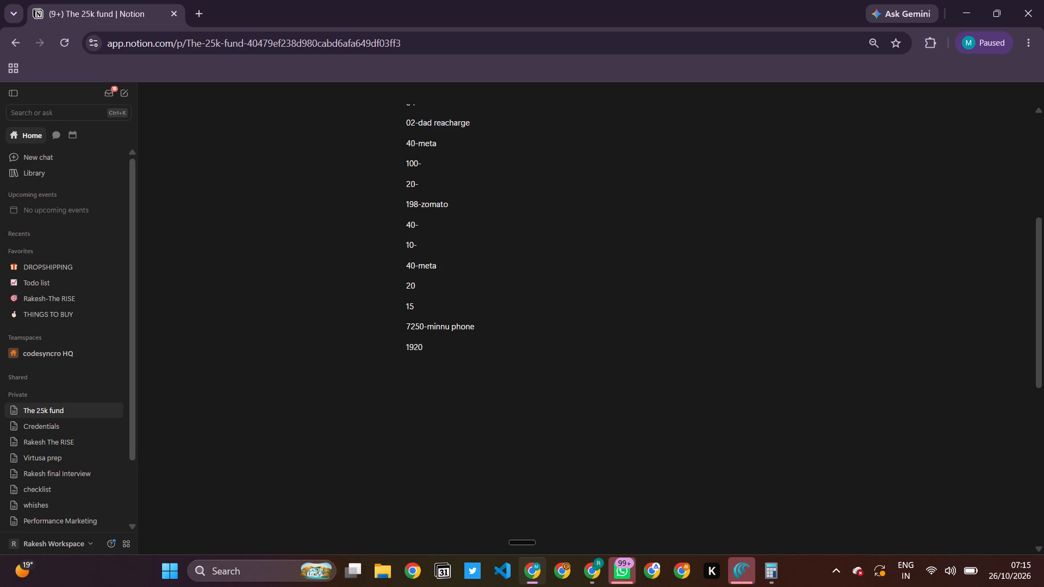
key("minus")
type("batalu")
key("Return")
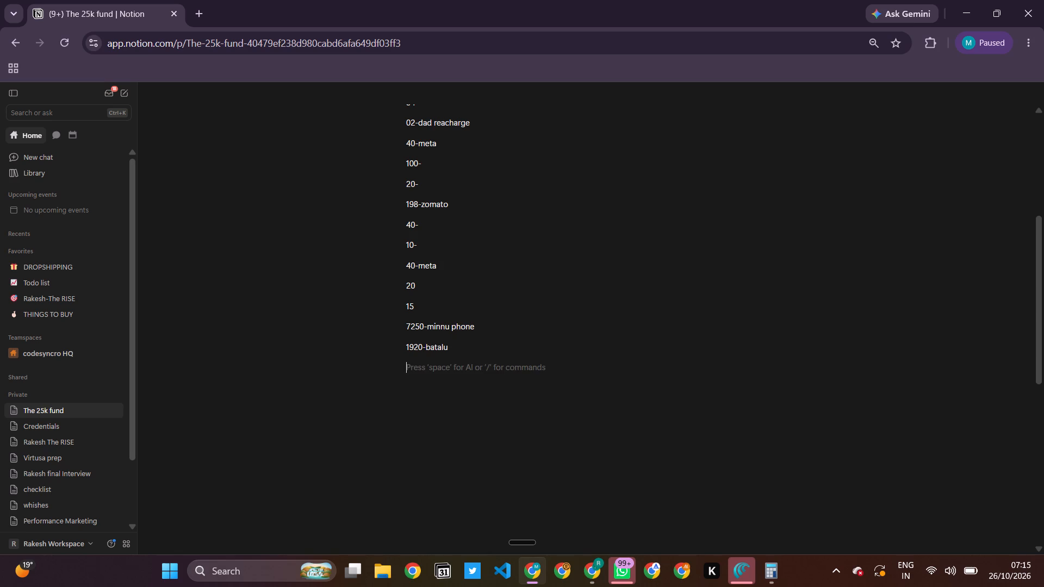
type("611")
key("minus")
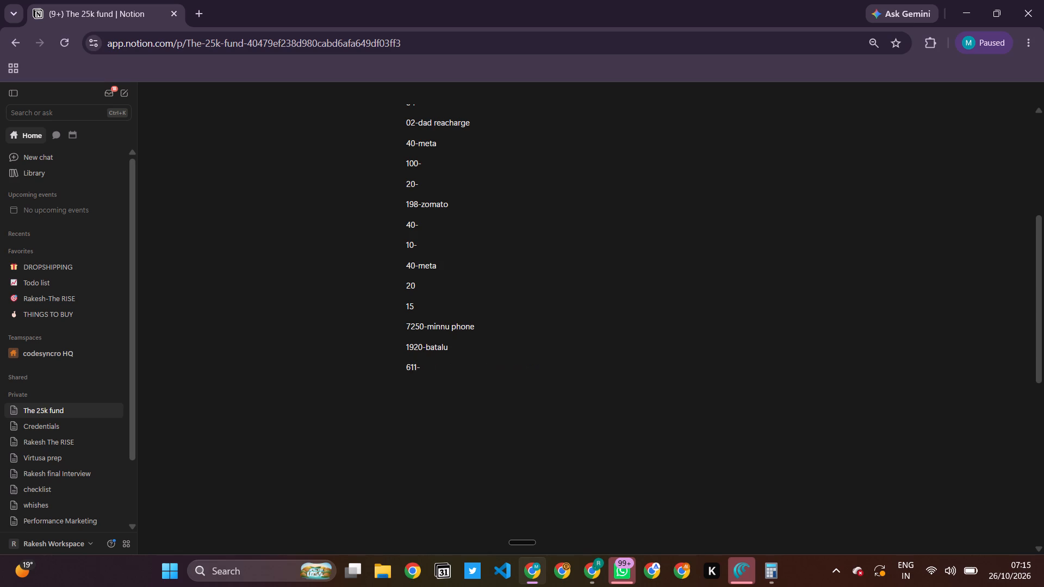
type("batalu")
Add the entry "3000-meta spend" below 2536-shopify oath in the lower list.
scroll(445, 303, "down", 4)
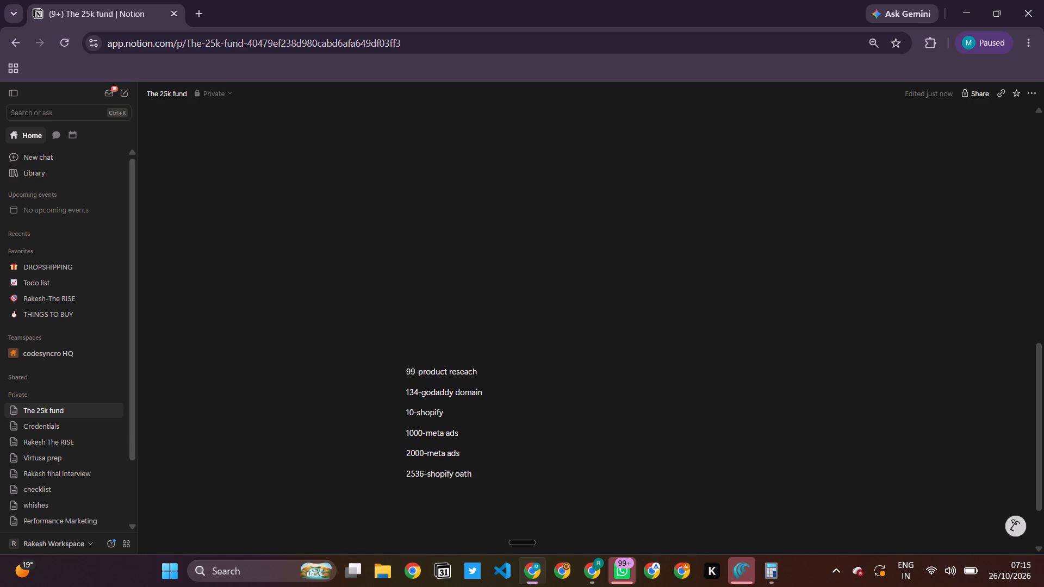
left_click(481, 497)
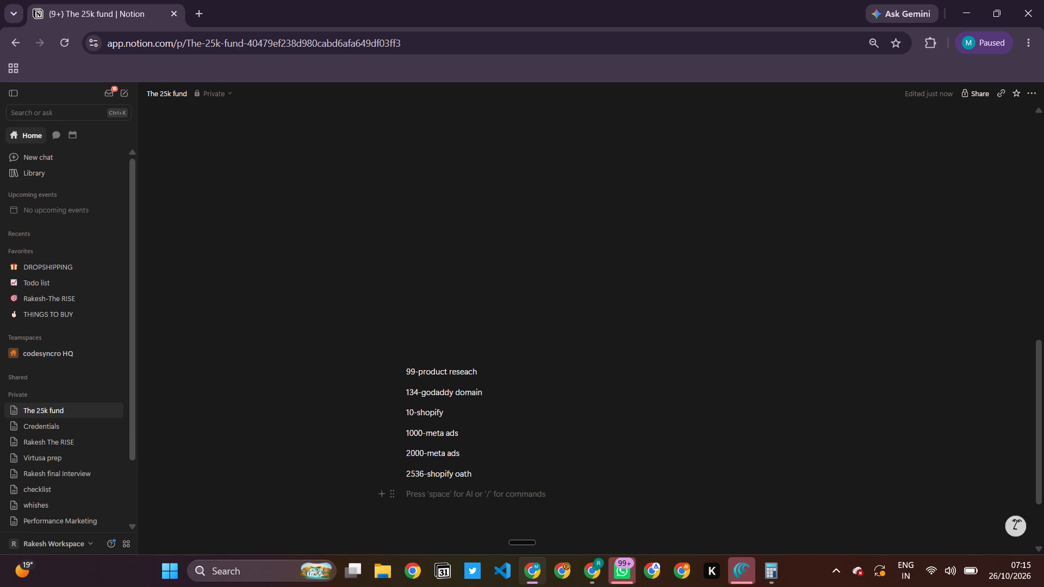
key("0")
key("BackSpace")
type("3000")
type("-meta spend")
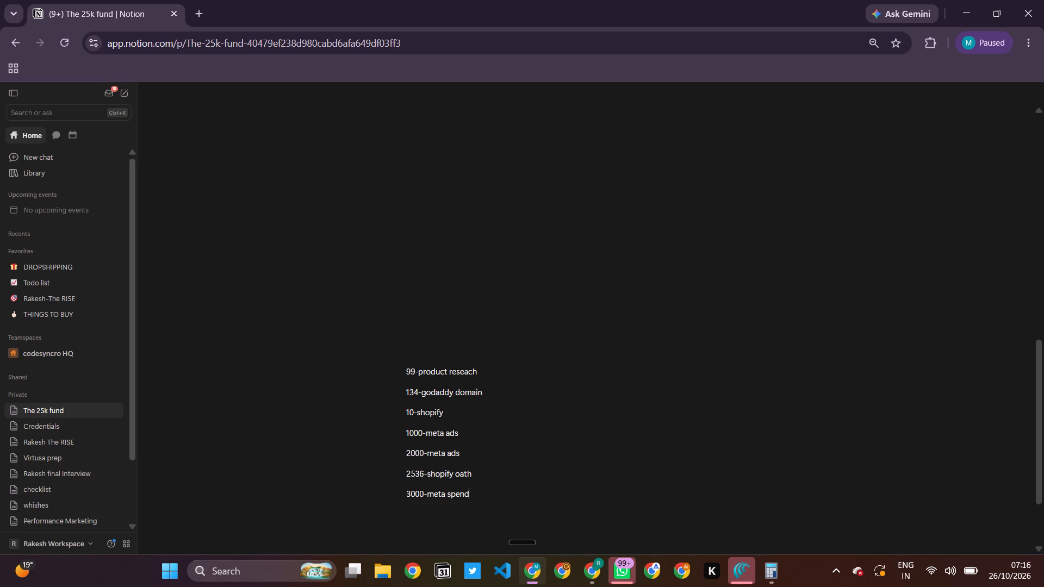
Below 611-batalu in the upper list, add a 300 entry for the person named in the 200 line, and a separate line "20".
scroll(482, 315, "up", 3)
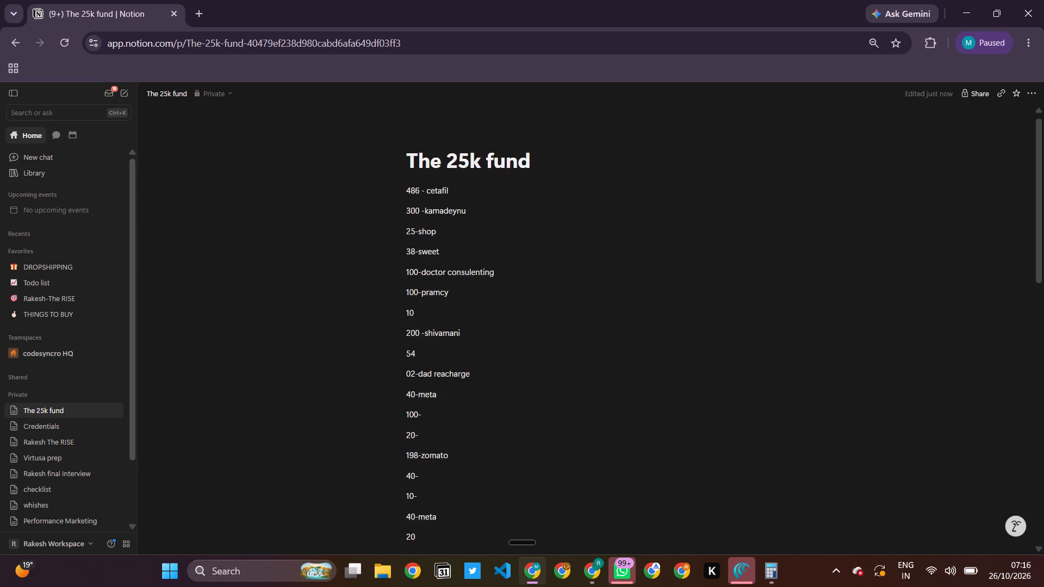
scroll(475, 274, "down", 2)
left_click(465, 401)
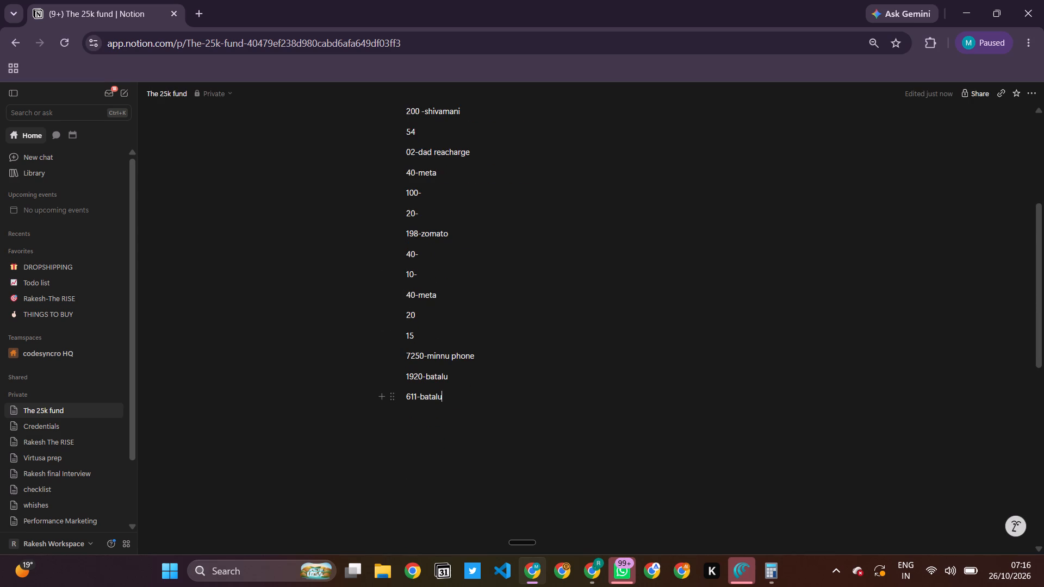
key("Return")
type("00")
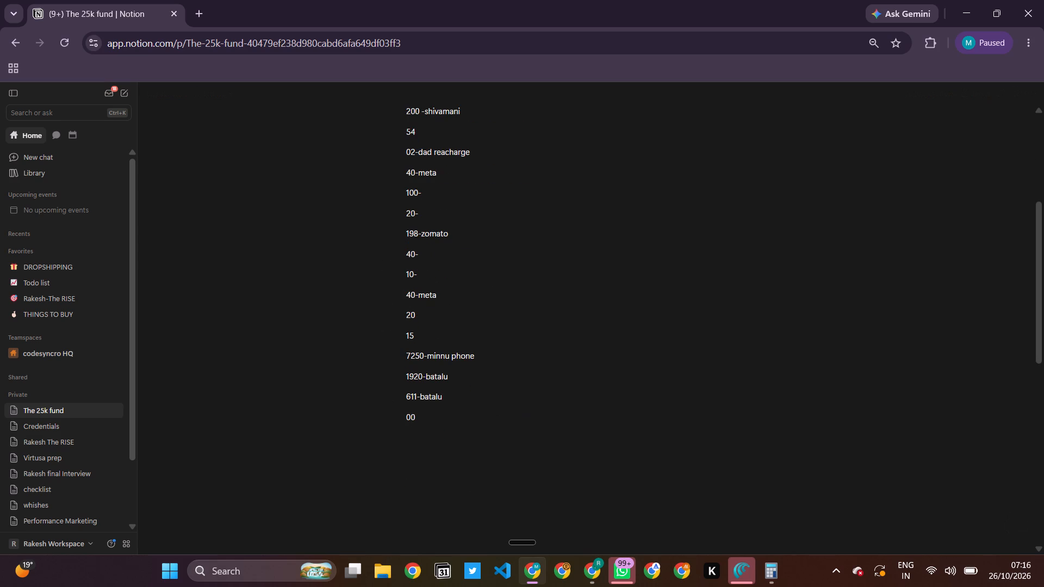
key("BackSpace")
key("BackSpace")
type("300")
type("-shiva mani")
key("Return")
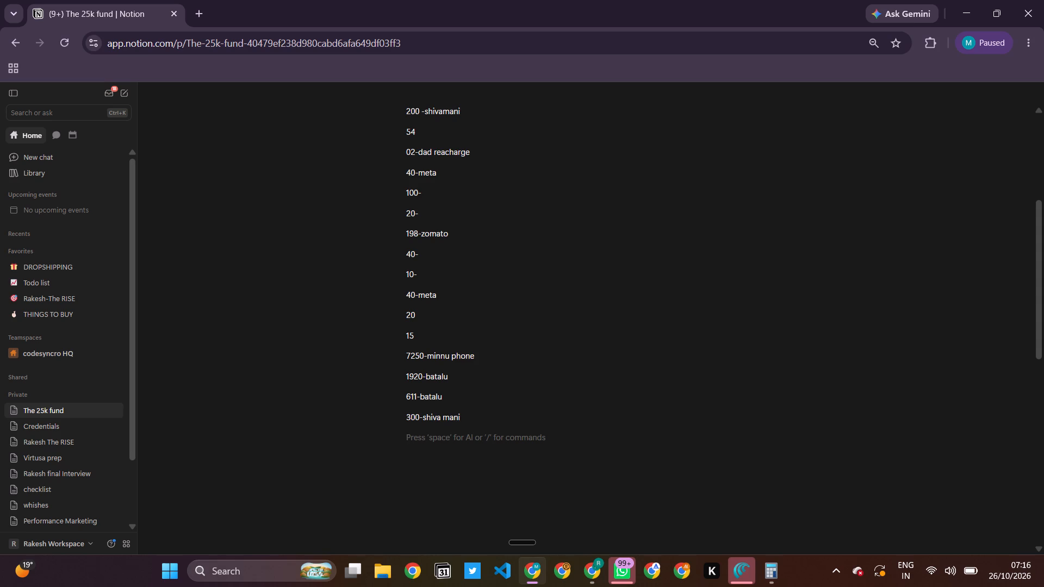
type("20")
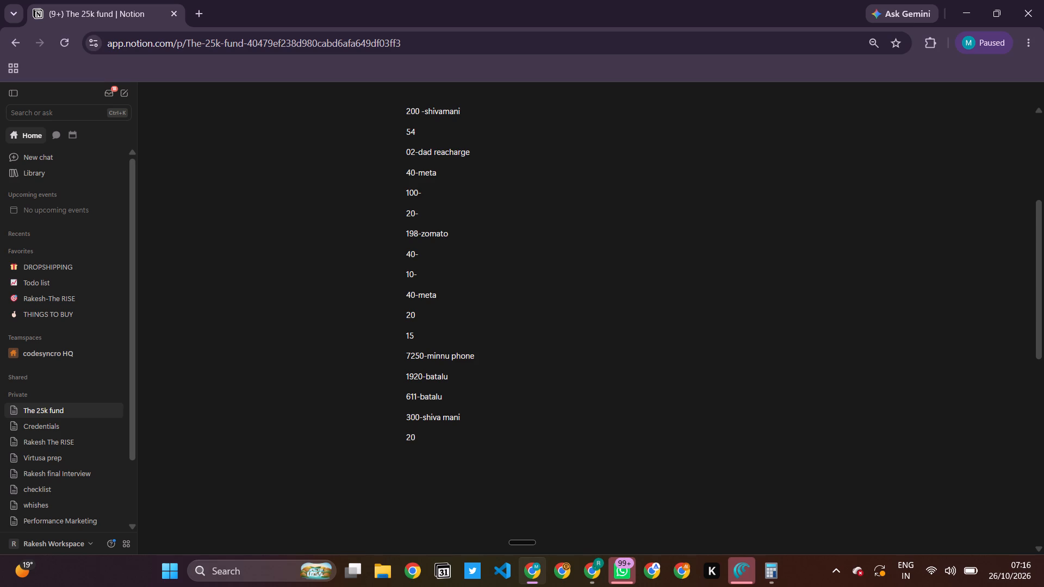
Add the entry "39-cinema ticket", followed by the name from the 200 line, below the last 20 line.
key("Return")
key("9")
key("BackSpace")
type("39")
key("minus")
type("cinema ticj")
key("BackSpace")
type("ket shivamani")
Add the lines "100" and "80-cutting" below the cinema ticket entry in the upper list.
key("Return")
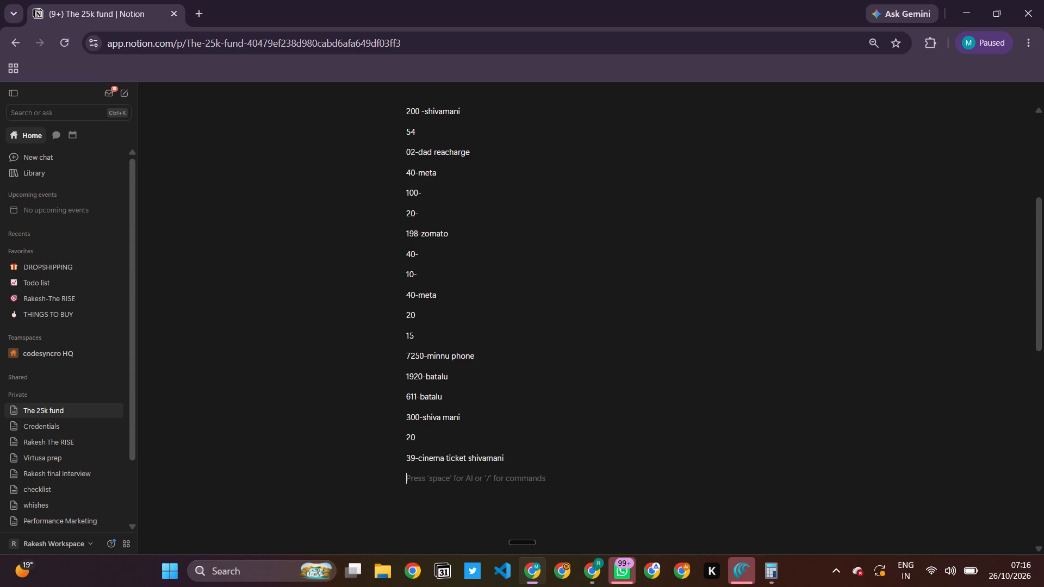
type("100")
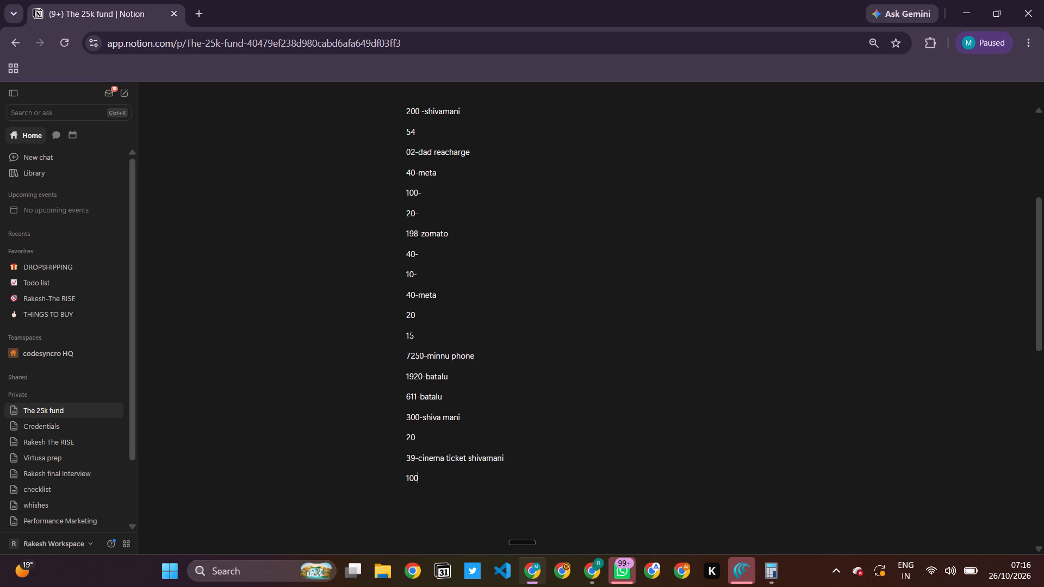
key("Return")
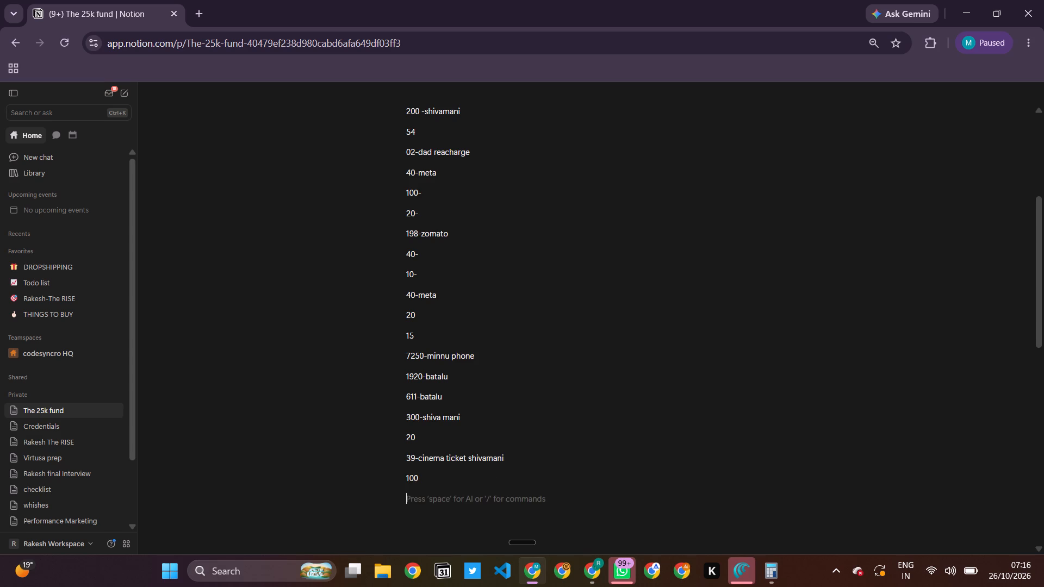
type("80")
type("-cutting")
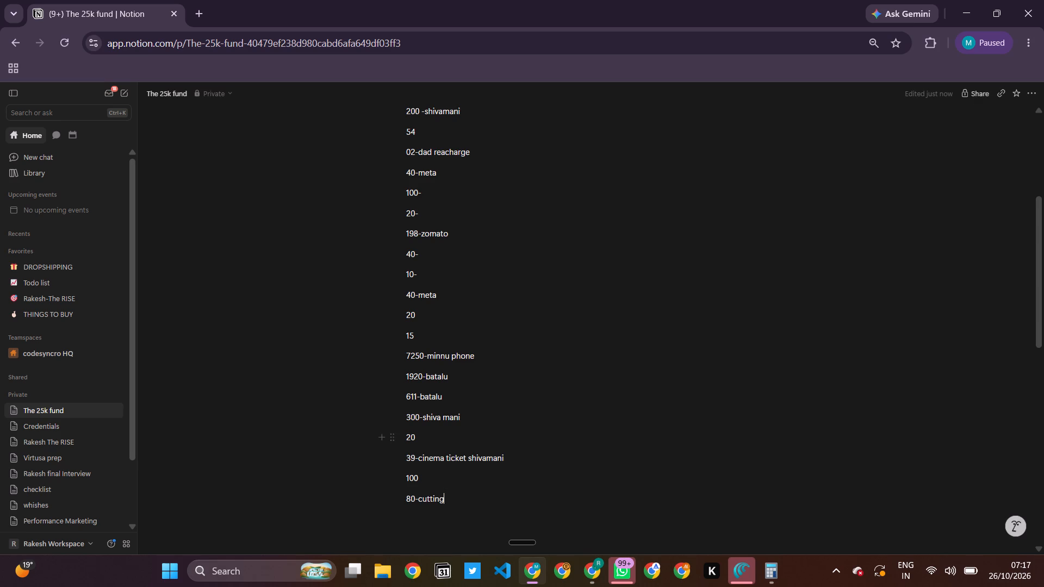
Append "-kirana" to the 100 line above 80-cutting.
left_click(427, 469)
key("minus")
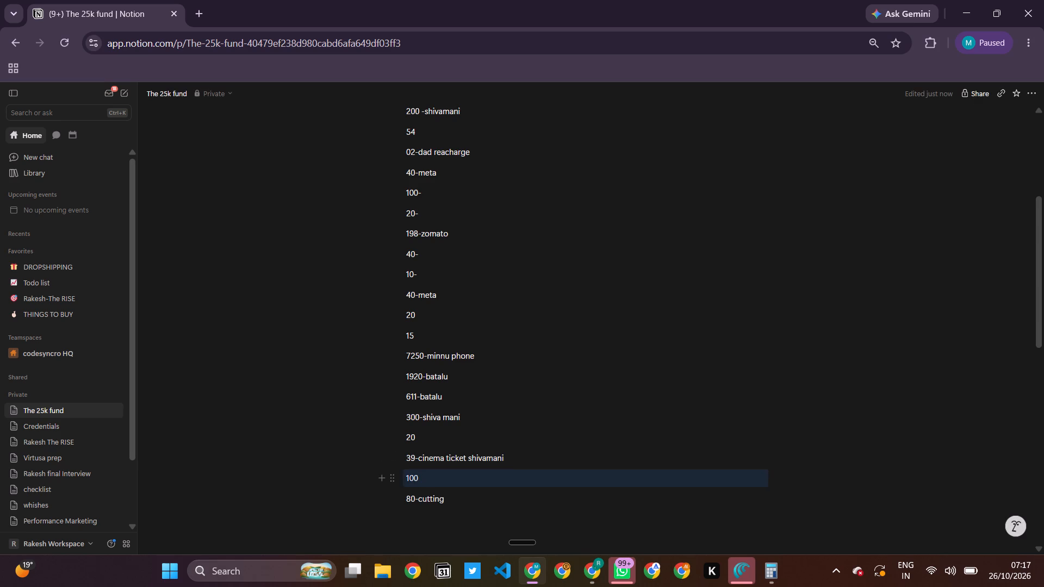
left_click(431, 474)
type("-kirana")
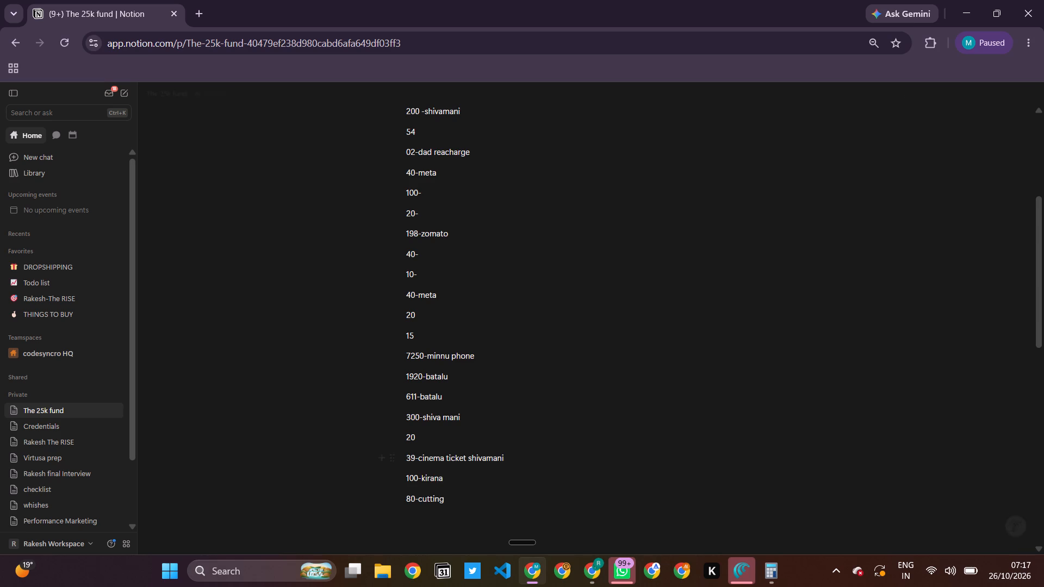
Add the entry "96-kamadeynu" on a new line below 80-cutting in the upper list.
scroll(476, 366, "up", 1)
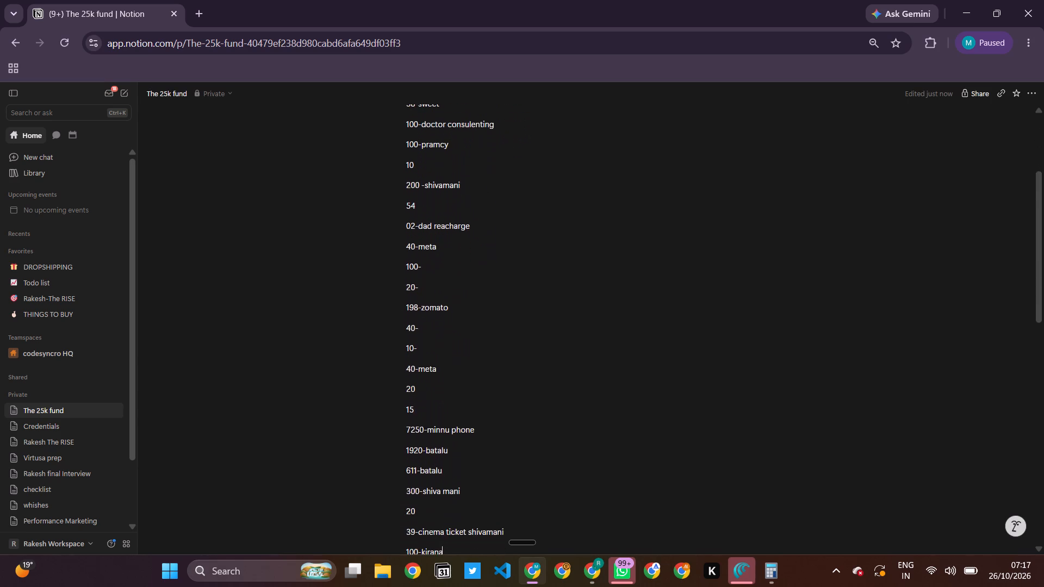
scroll(476, 366, "down", 1)
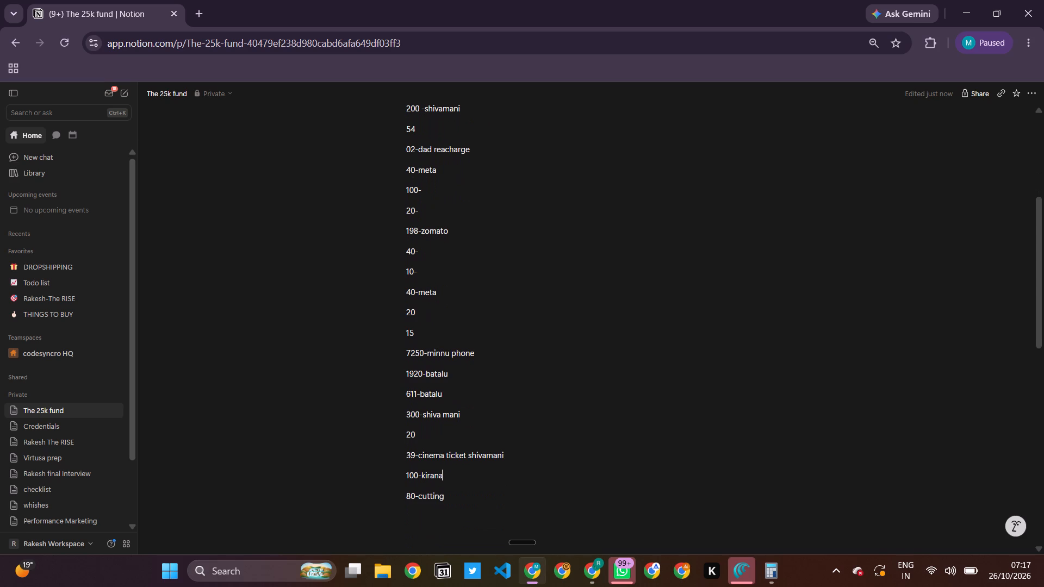
left_click(482, 488)
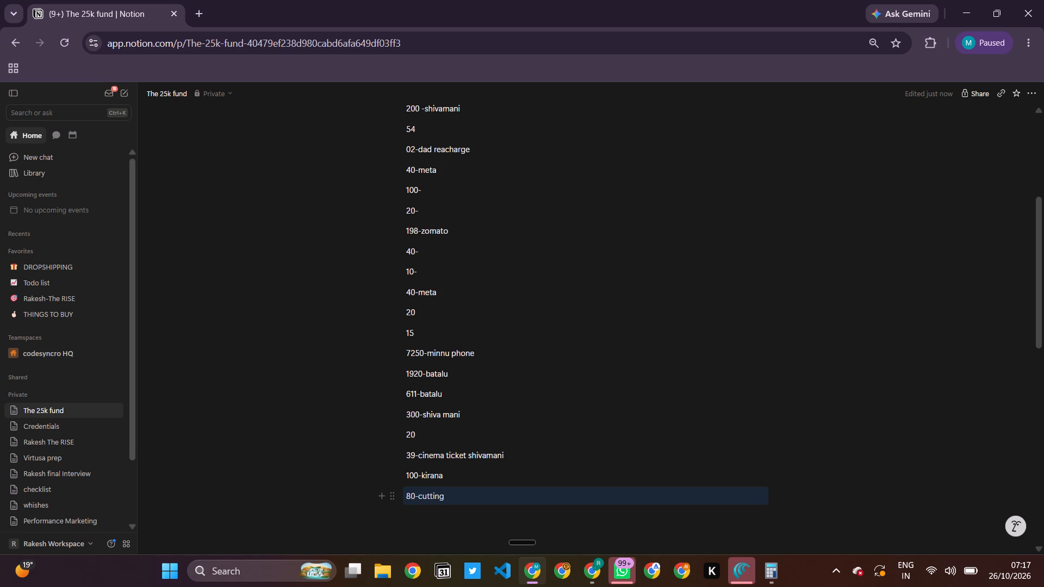
left_click(482, 488)
key("Return")
key("Return")
type("96")
type("-kamadeyb")
key("BackSpace")
type("nu")
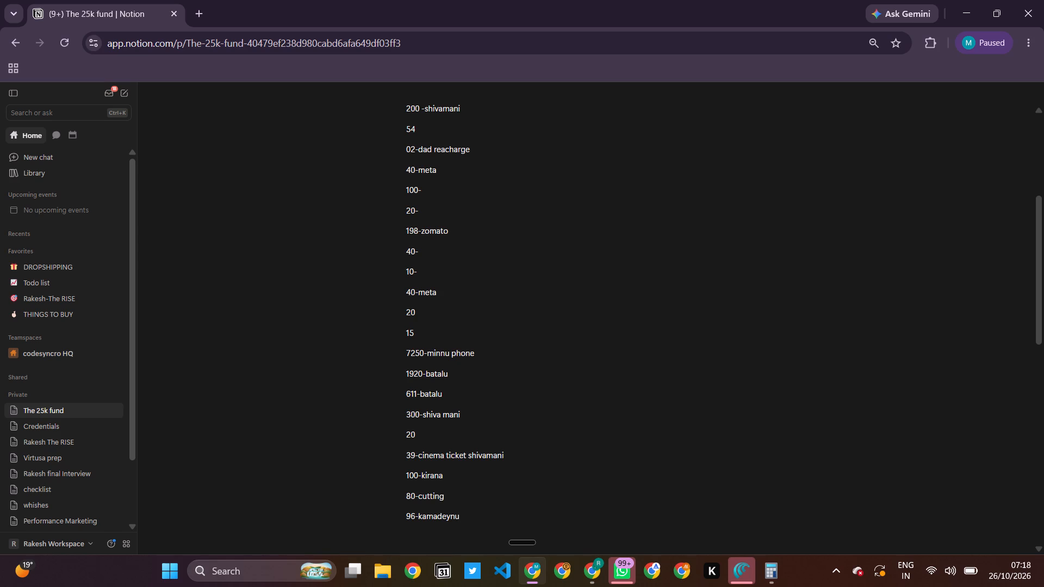
key("Return")
Add the lines "39-" and "90-" below the 96-kamadeynu entry.
type("39")
key("minus")
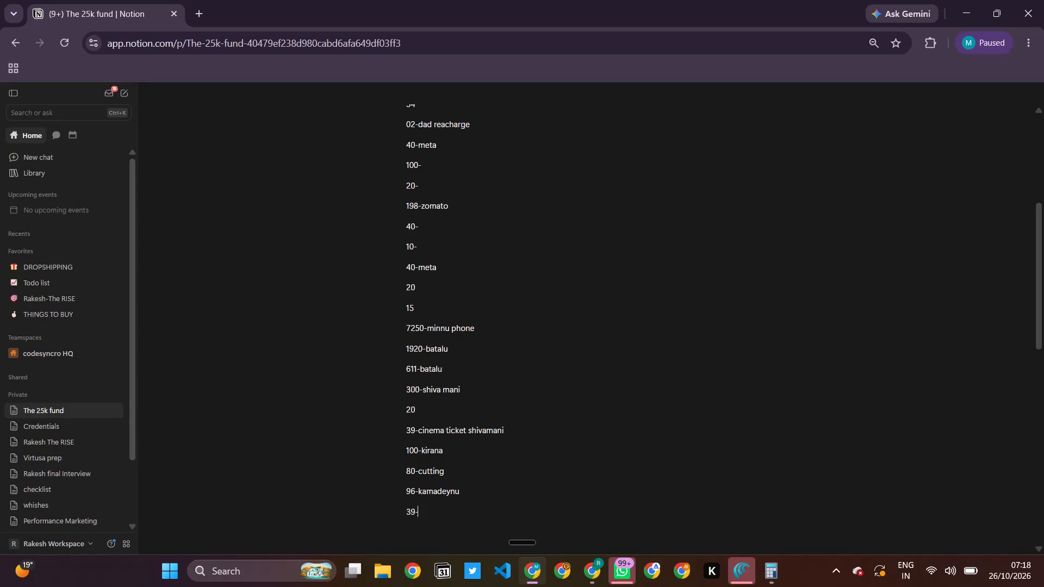
key("Return")
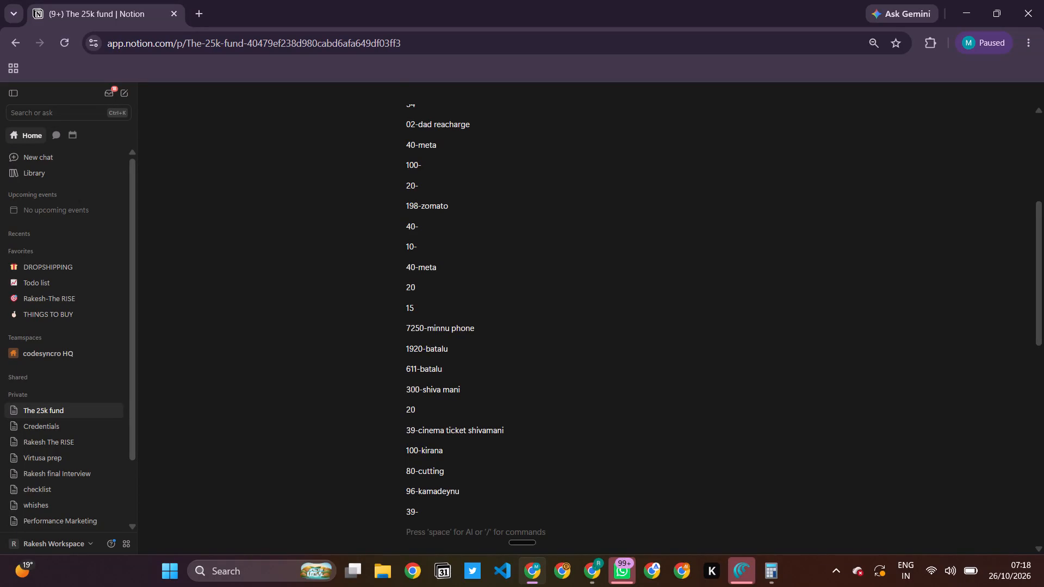
type("90")
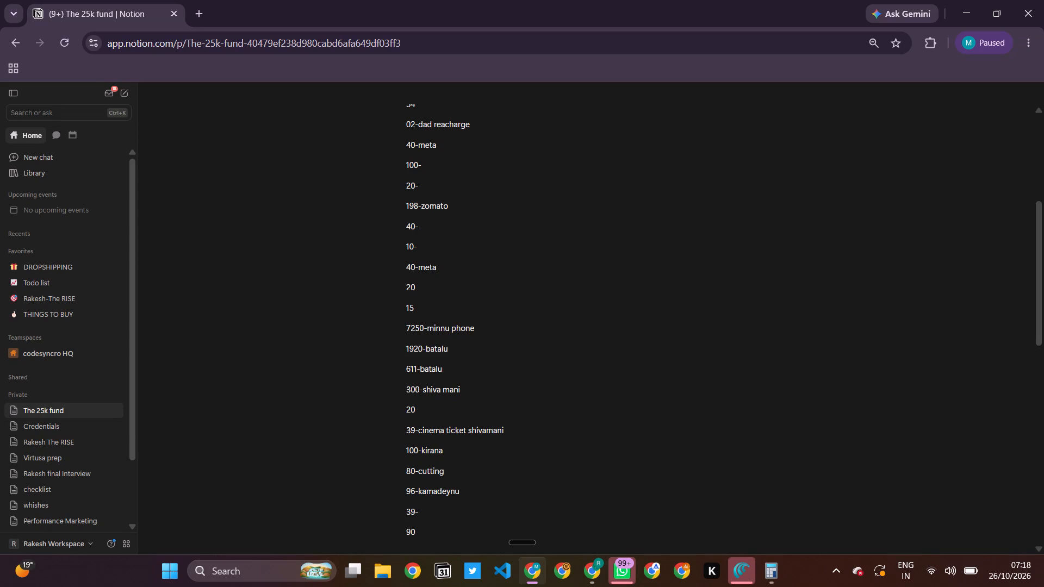
key("minus")
key("Return")
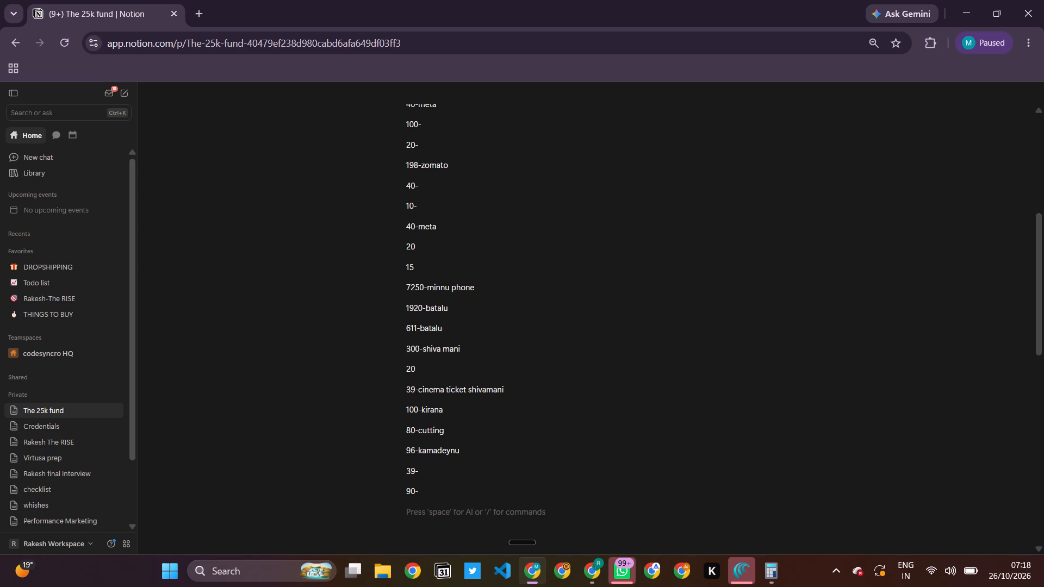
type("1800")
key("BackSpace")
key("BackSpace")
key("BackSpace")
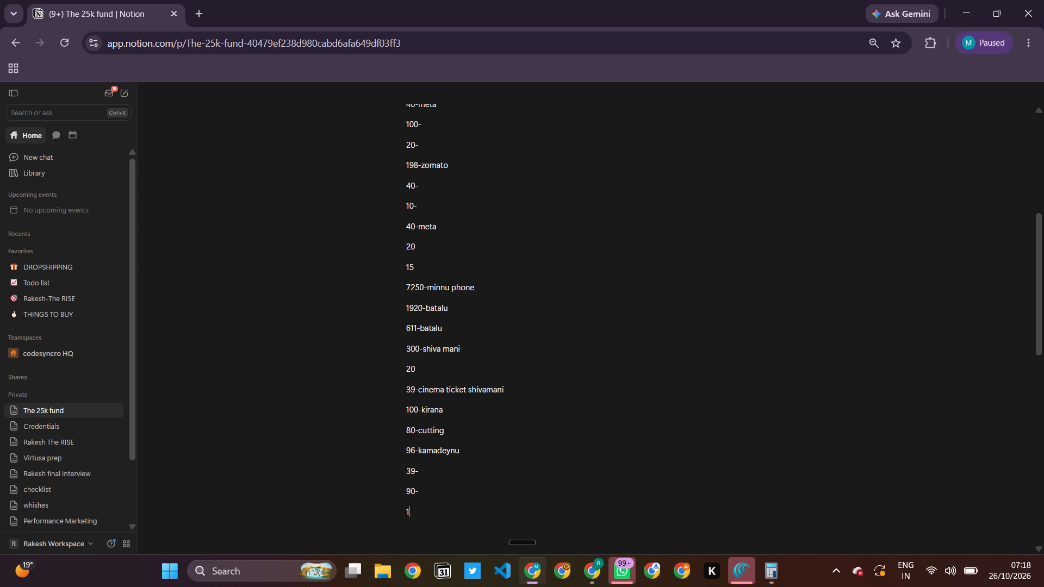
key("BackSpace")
Add the entry "1800-course" below 3000-meta spend in the lower business costs list.
scroll(573, 485, "down", 3)
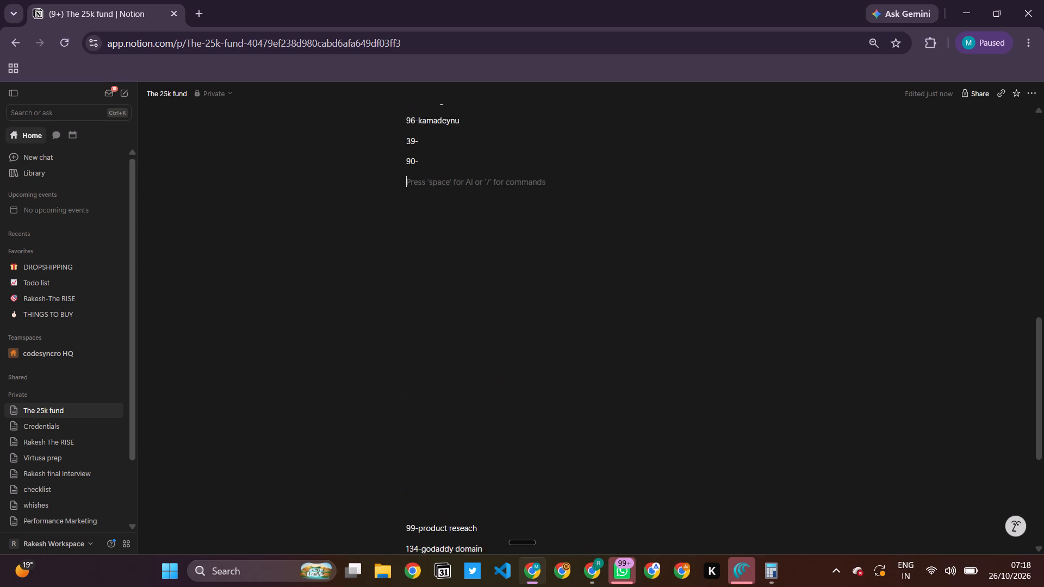
scroll(573, 485, "down", 3)
left_click(515, 414)
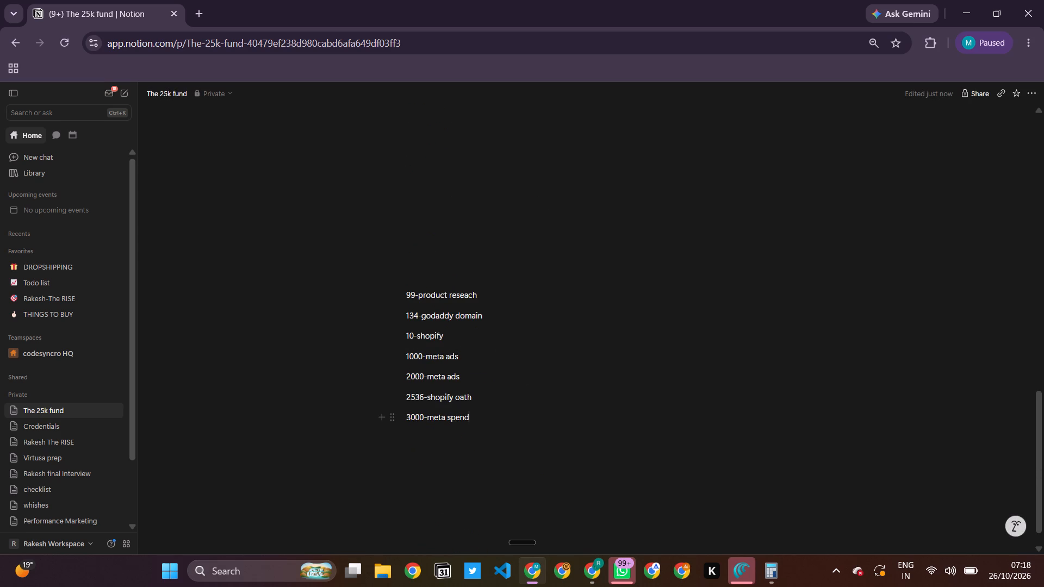
key("Return")
key("1")
type("800")
type("-course")
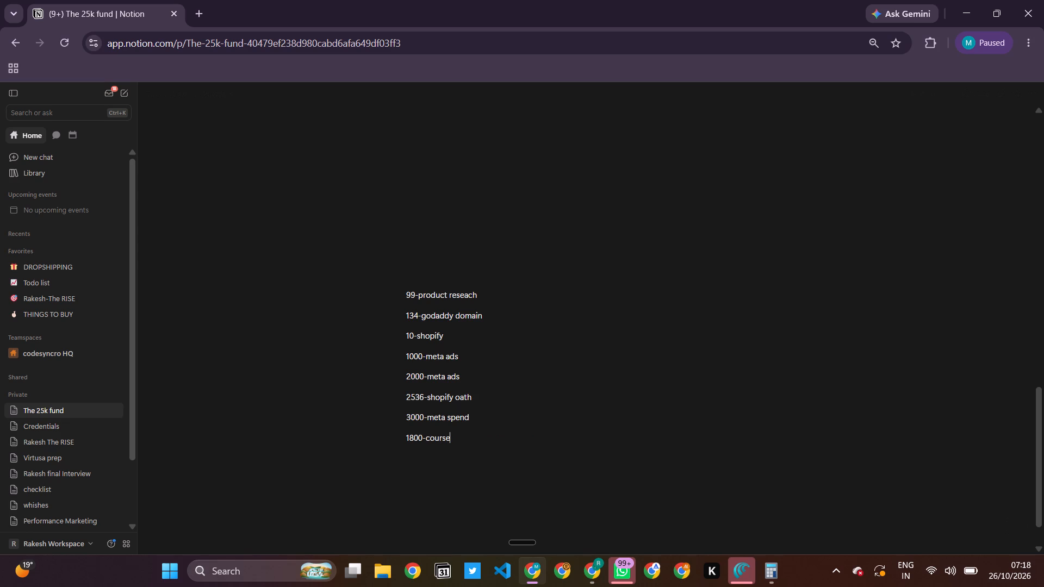
Add the lines "25-" and "40" directly below the 90- line in the upper list.
scroll(555, 340, "up", 4)
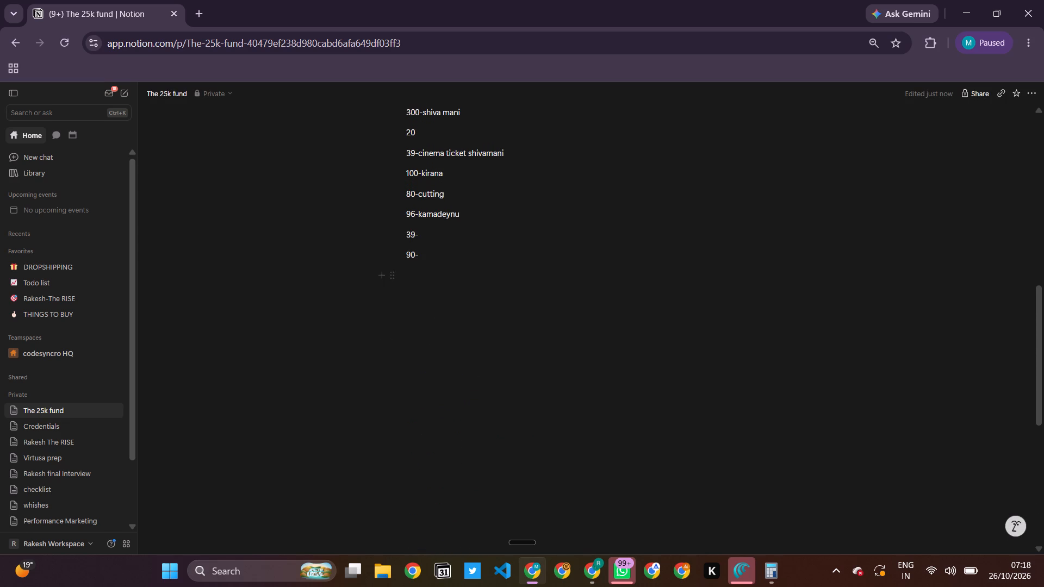
left_click(456, 257)
key("Return")
type("25")
key("minus")
key("Return")
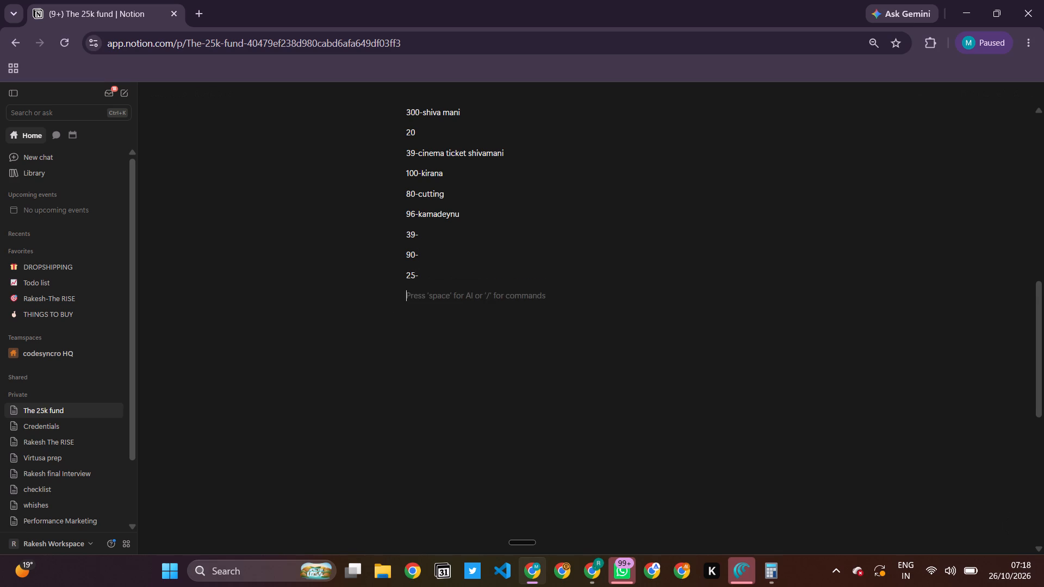
type("40")
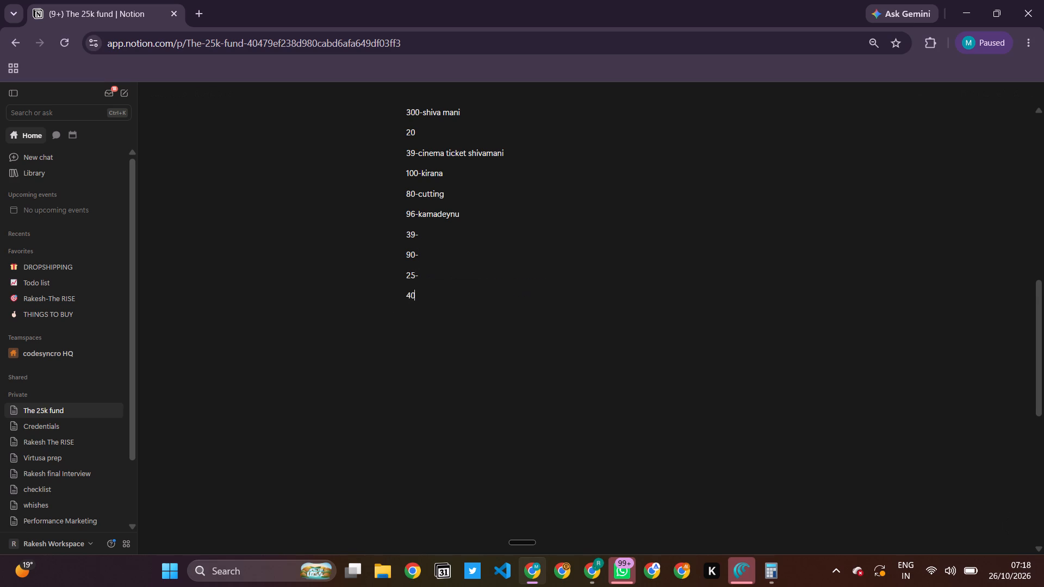
key("Return")
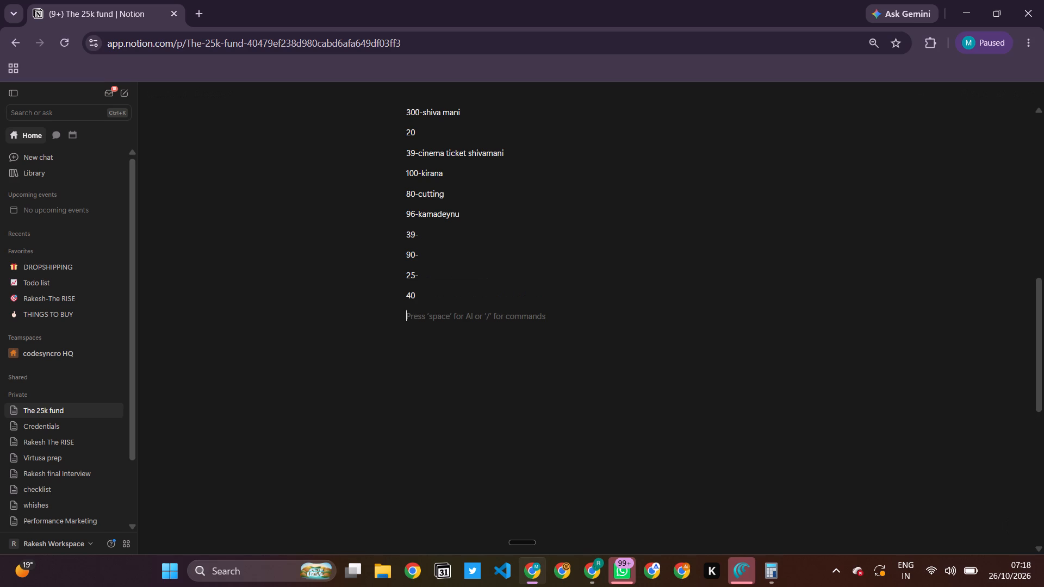
Switch to Calculator, subtract 150 from 240, and close it to return to the Notion page.
left_click(252, 574)
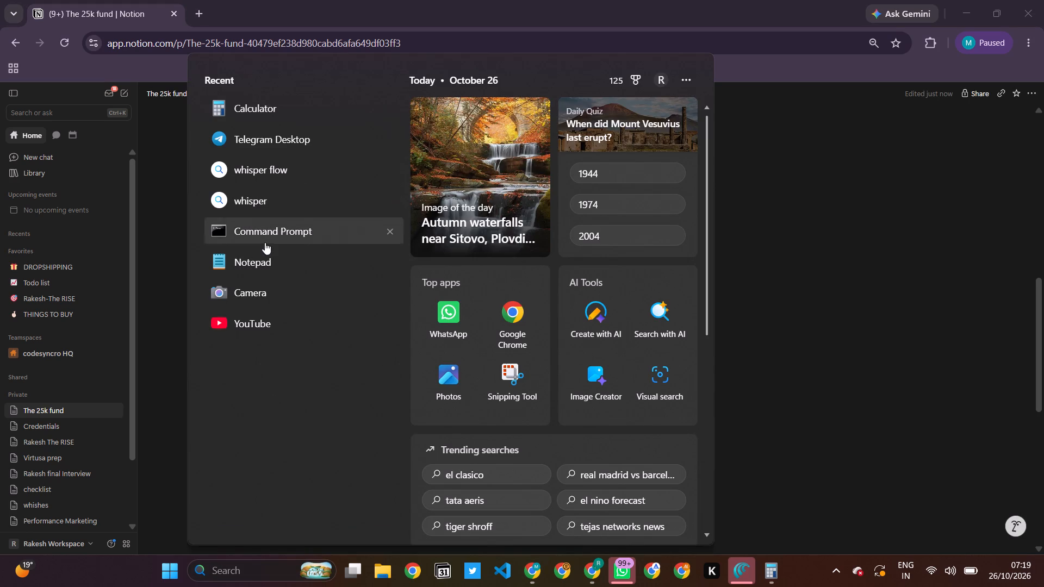
left_click(252, 108)
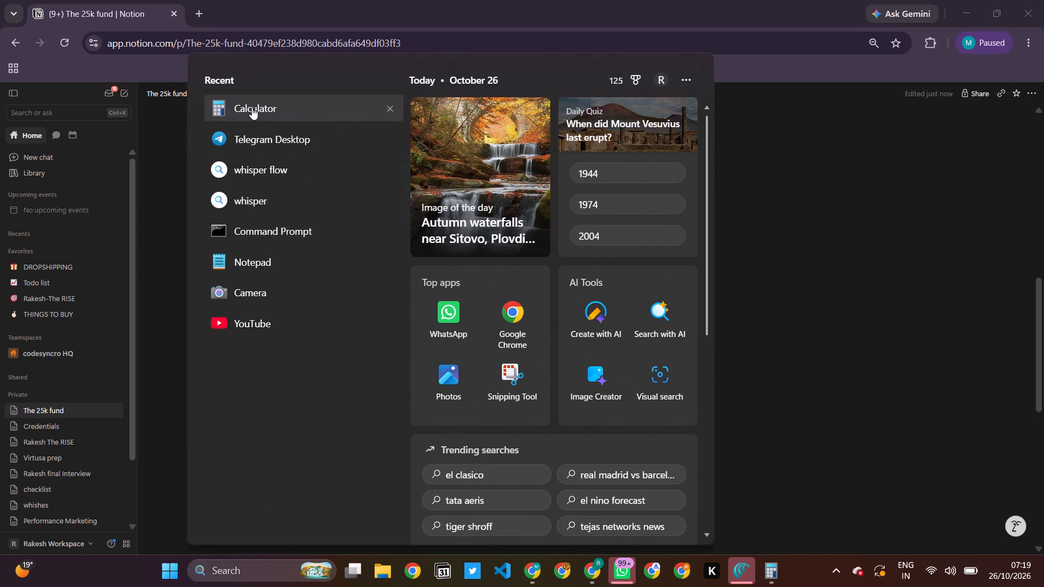
type("240")
key("minus")
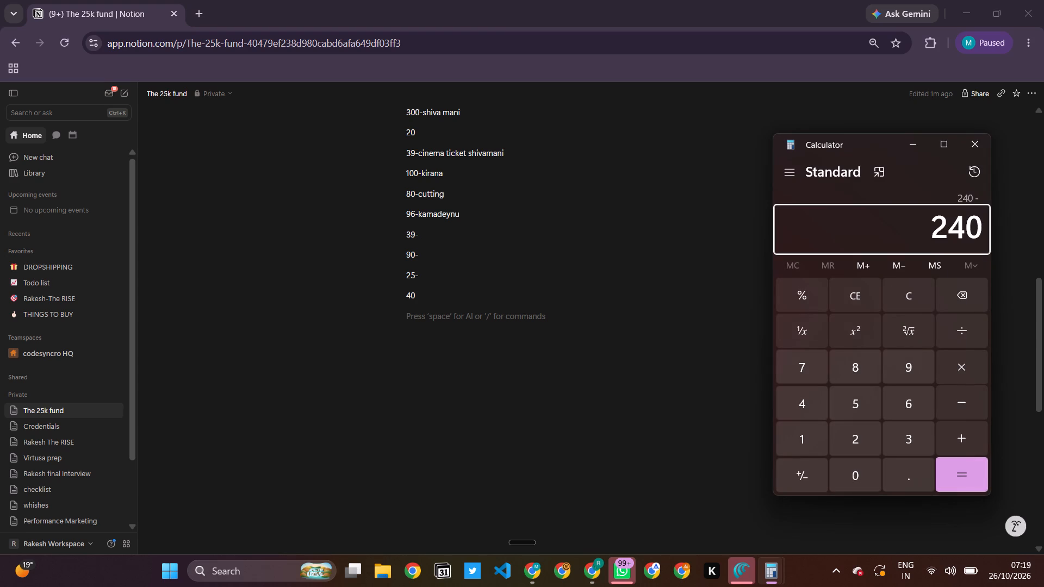
type("150")
key("Return")
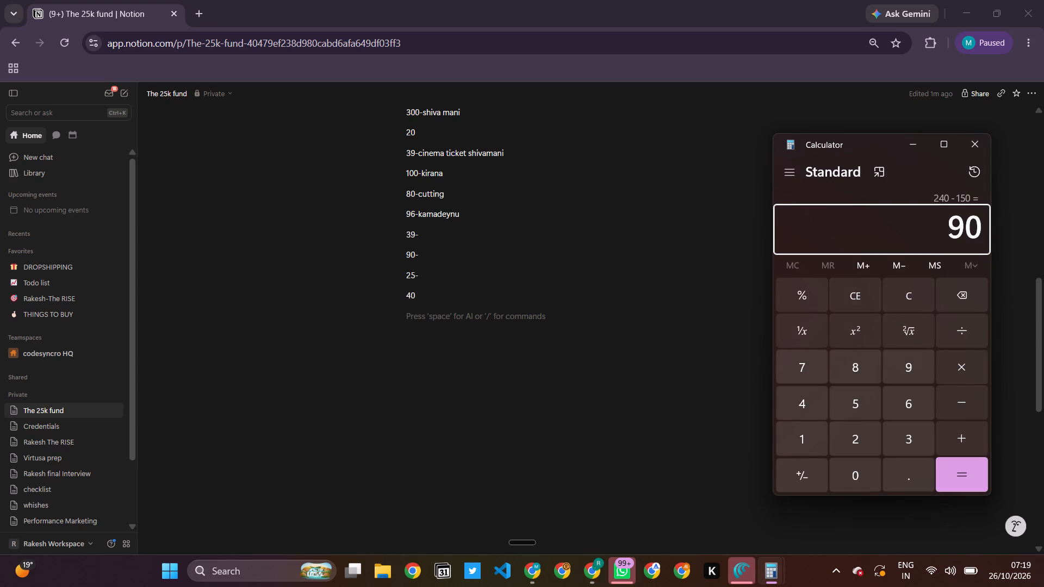
left_click(986, 136)
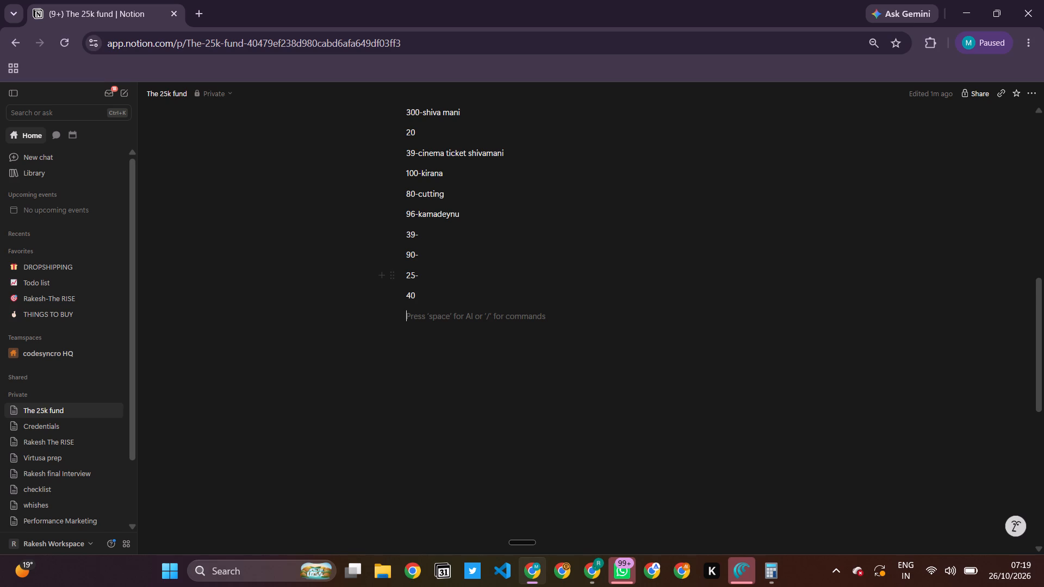
Add the entries "90-dabba" and "50" below the 40 line in the upper list.
type("90")
type("-dabba")
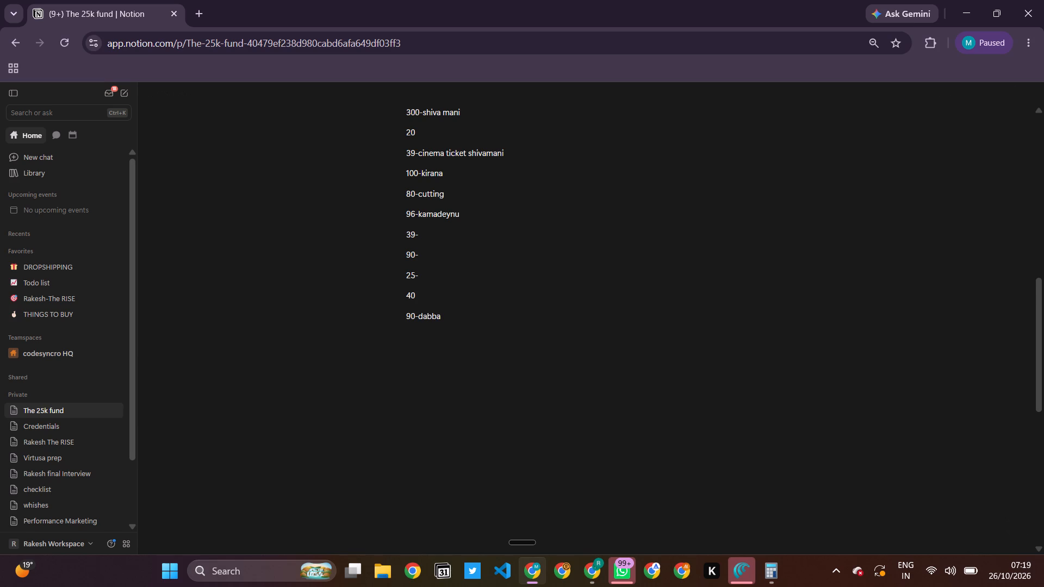
key("Return")
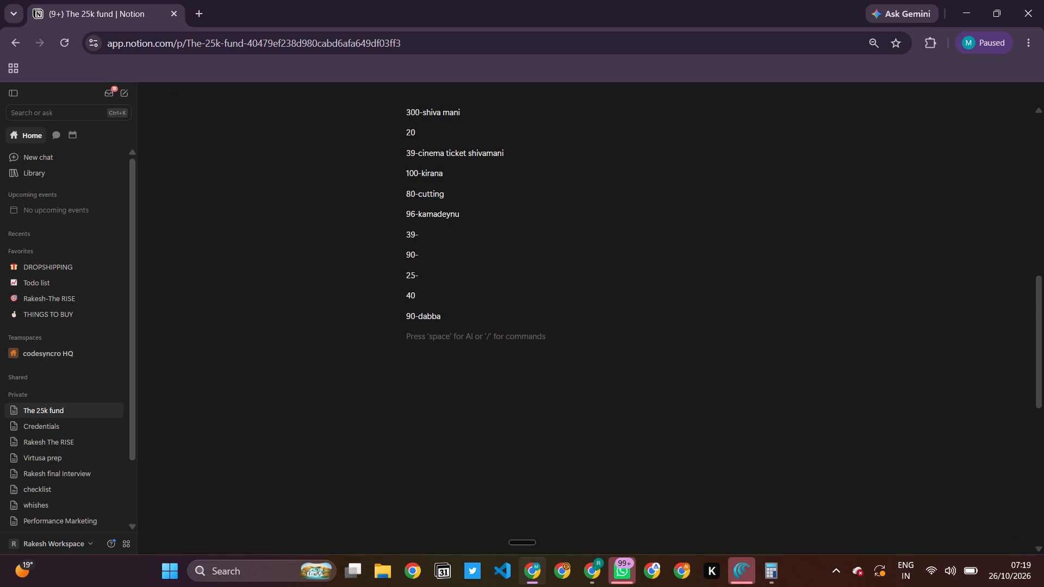
type("50")
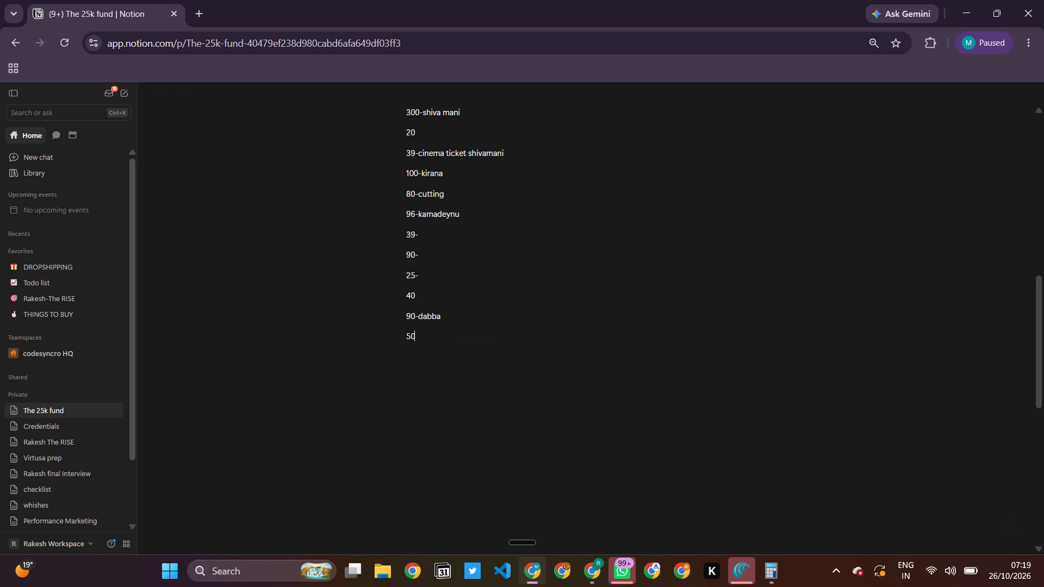
key("Return")
Add the entries "36-honey bakery" and "50-tea" below the 50 line in the upper list.
type("36")
type("-hp")
key("BackSpace")
type("oney bake")
type("ry")
key("Return")
type("50")
type("-tea")
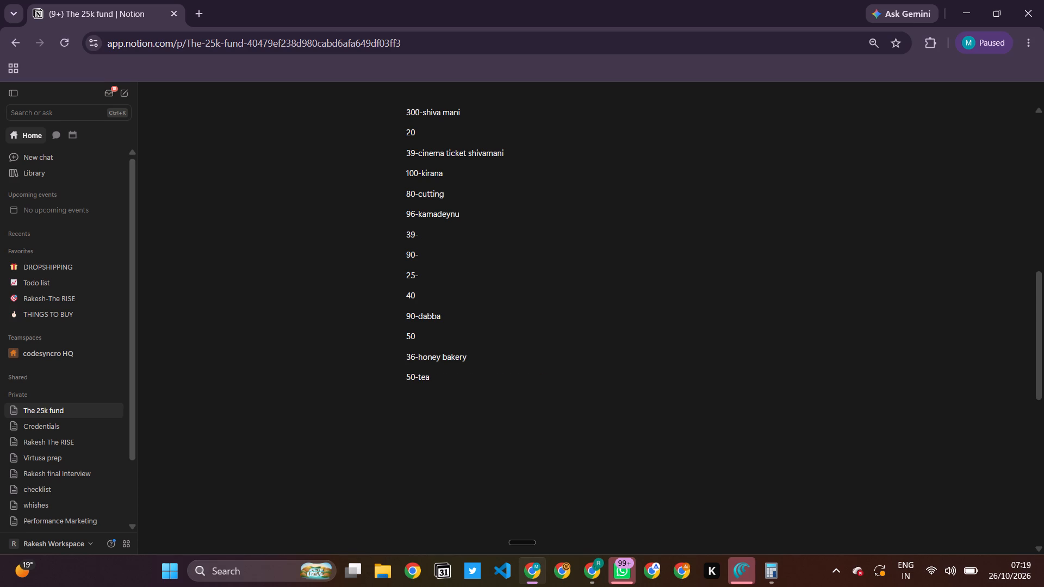
key("Return")
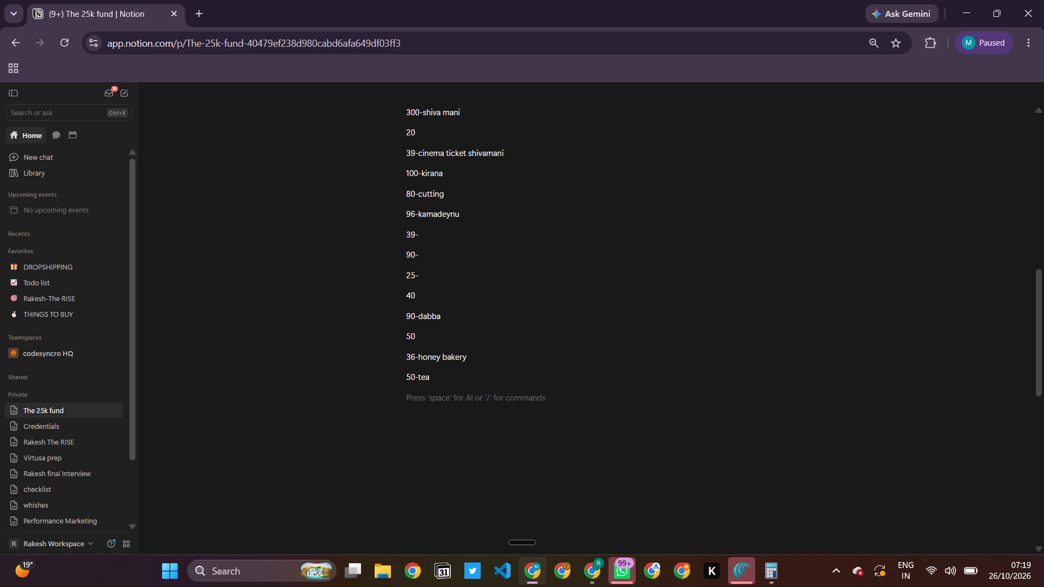
Add the lines "80-kfc" and "30-" below the 50-tea entry.
type("80")
type("-kfc")
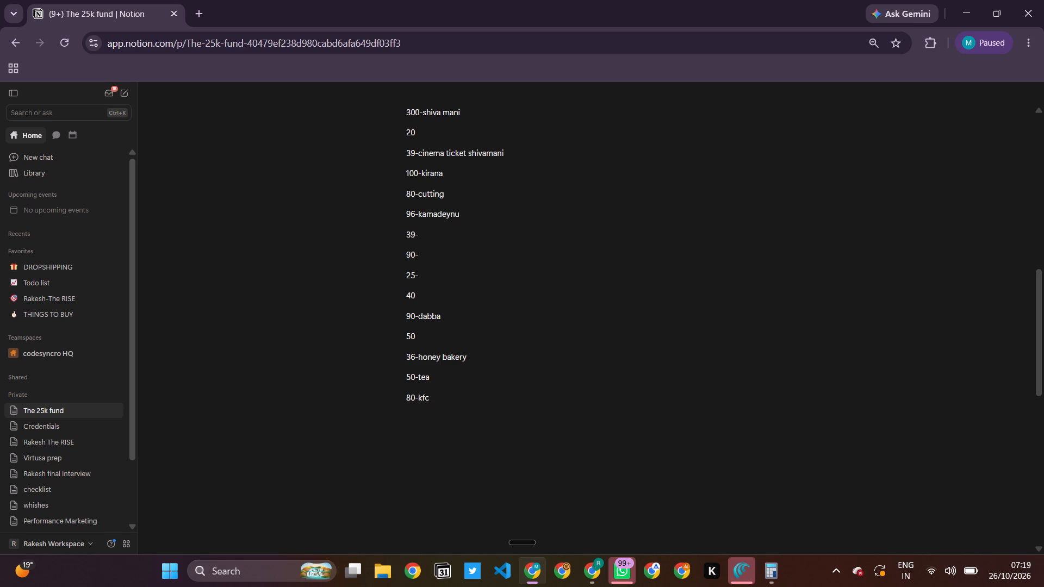
key("Return")
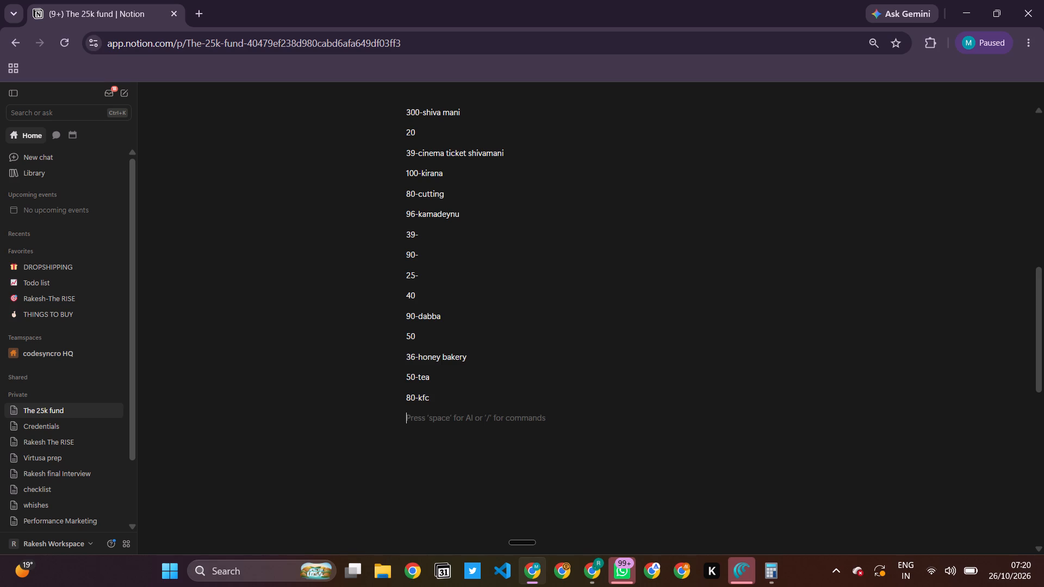
type("30")
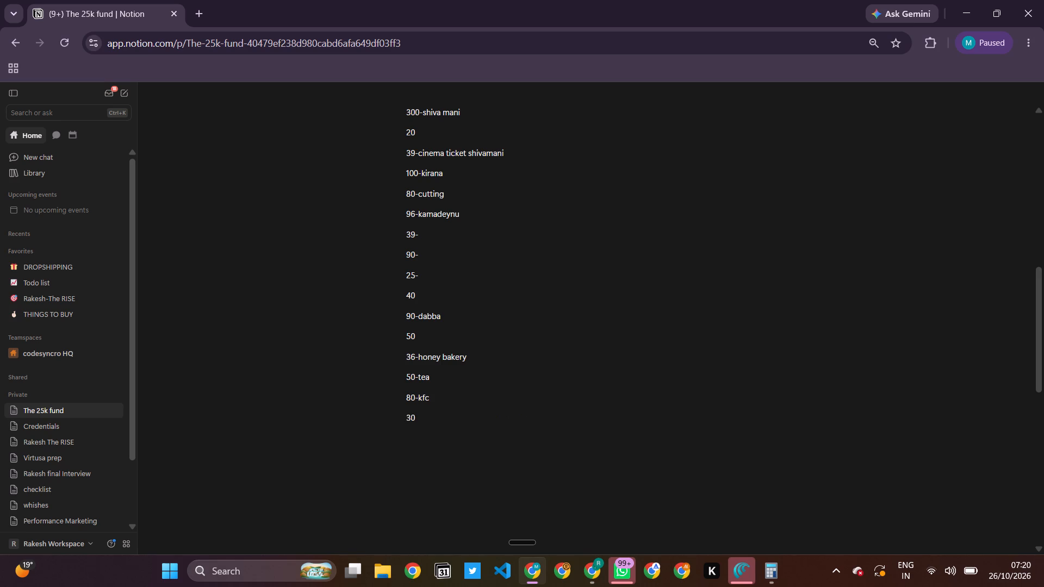
key("minus")
key("Return")
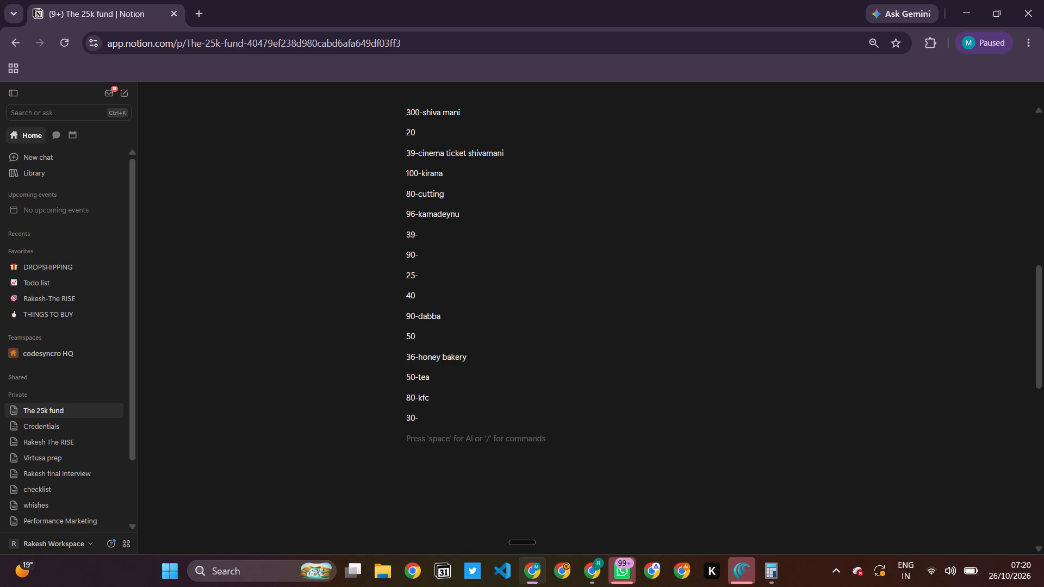
Add the entries "896-loan" and "10-quiqee" below the 30- line in the upper list.
key("8")
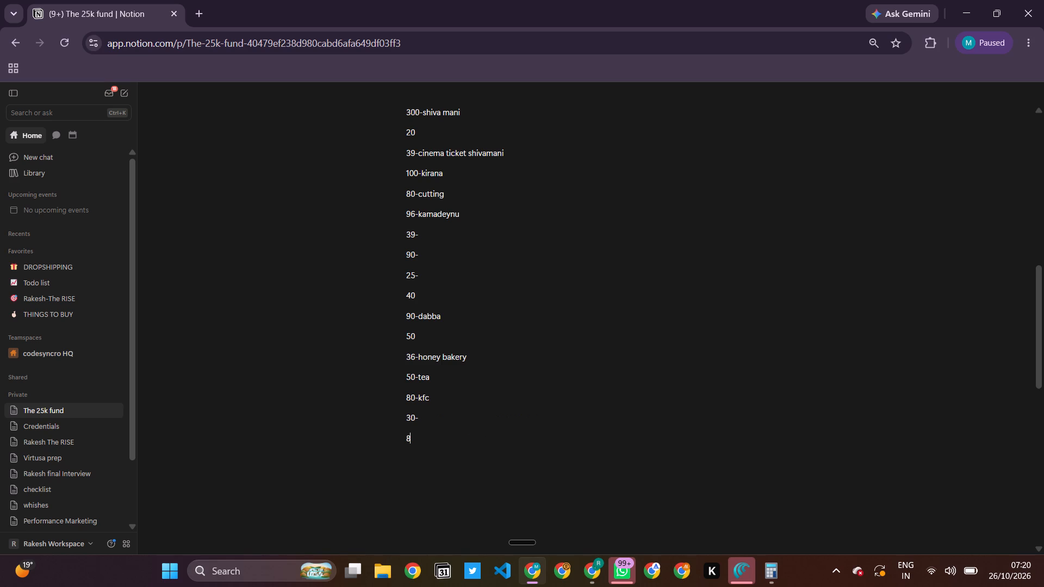
type("96=")
key("BackSpace")
type("-loan")
key("Return")
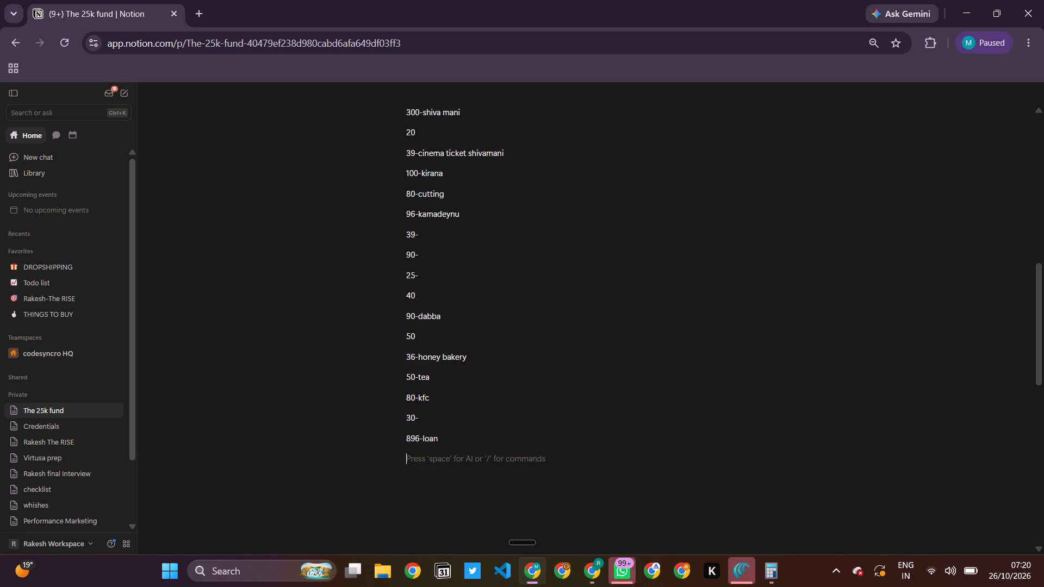
type("10")
type("-quiqee")
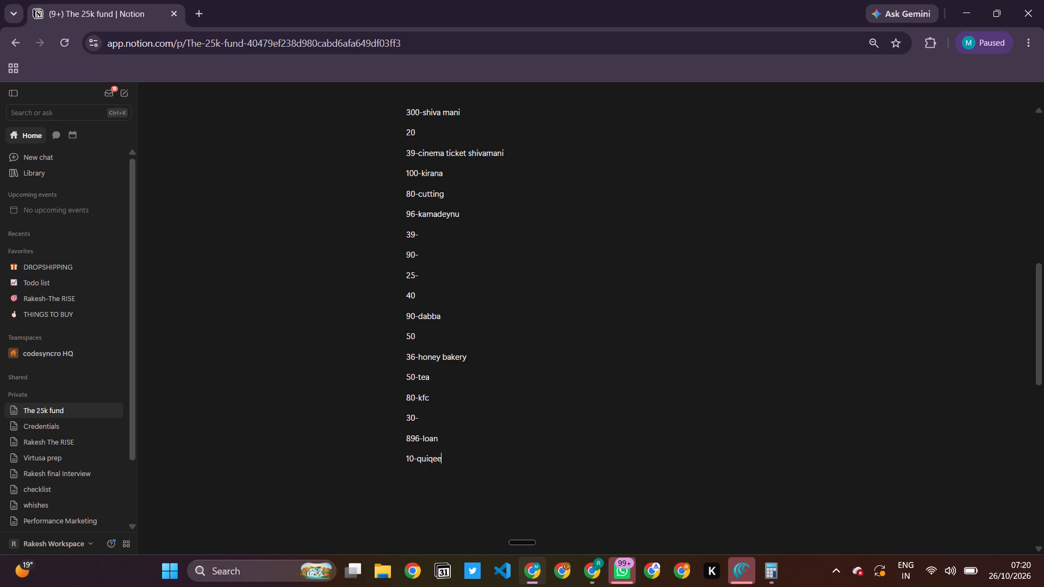
key("Return")
Add the entry "400-balance" below the 10-quiqee line in the upper list.
type("400")
key("minus")
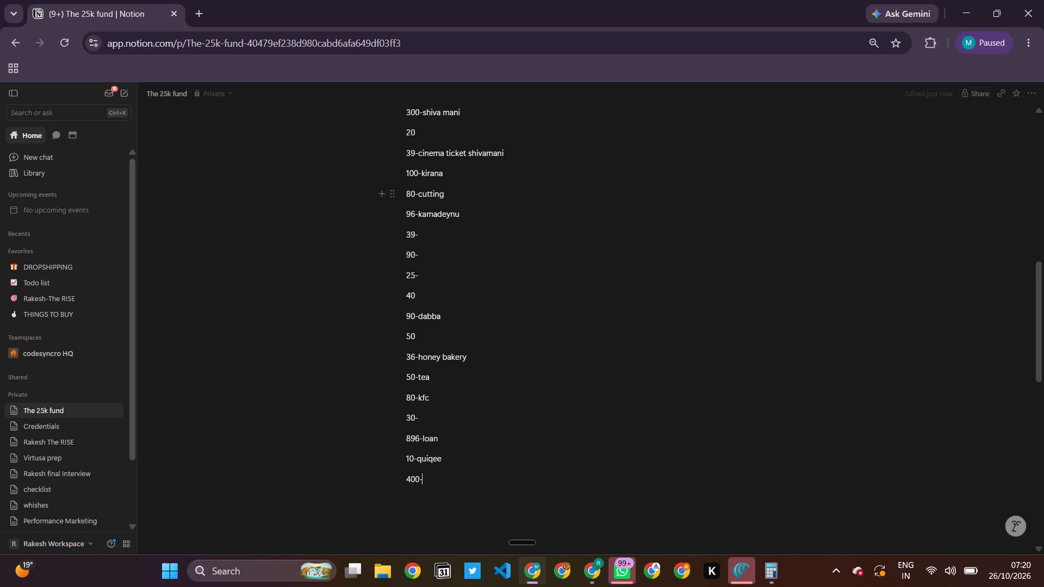
scroll(533, 197, "up", 6)
scroll(533, 197, "down", 2)
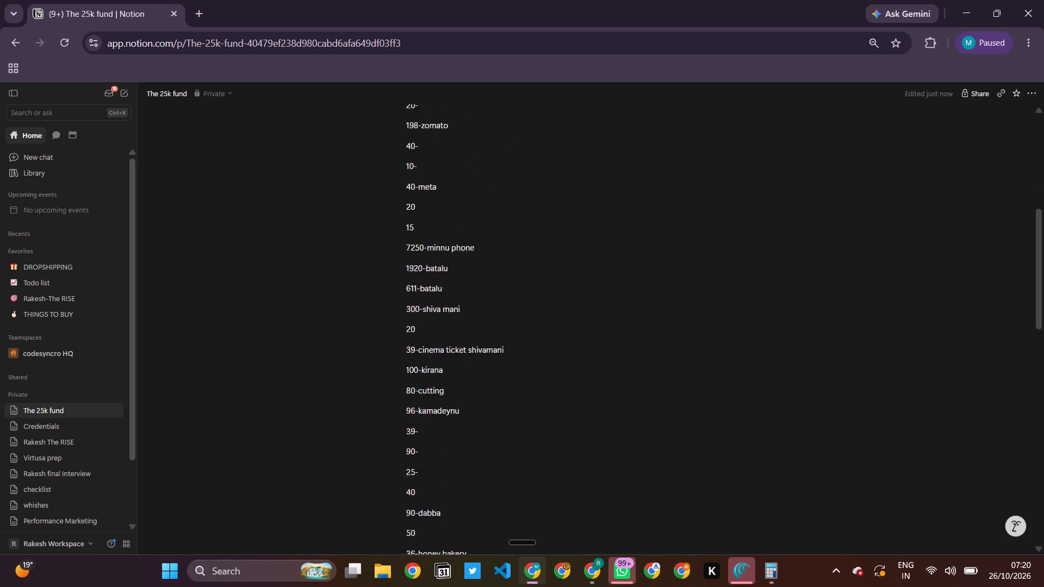
scroll(533, 197, "down", 9)
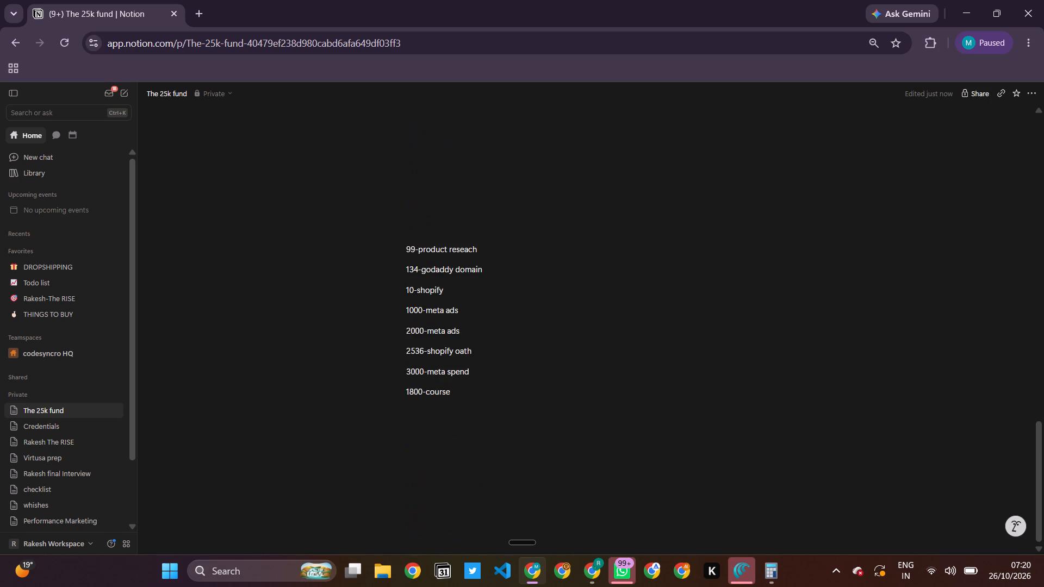
scroll(533, 197, "up", 7)
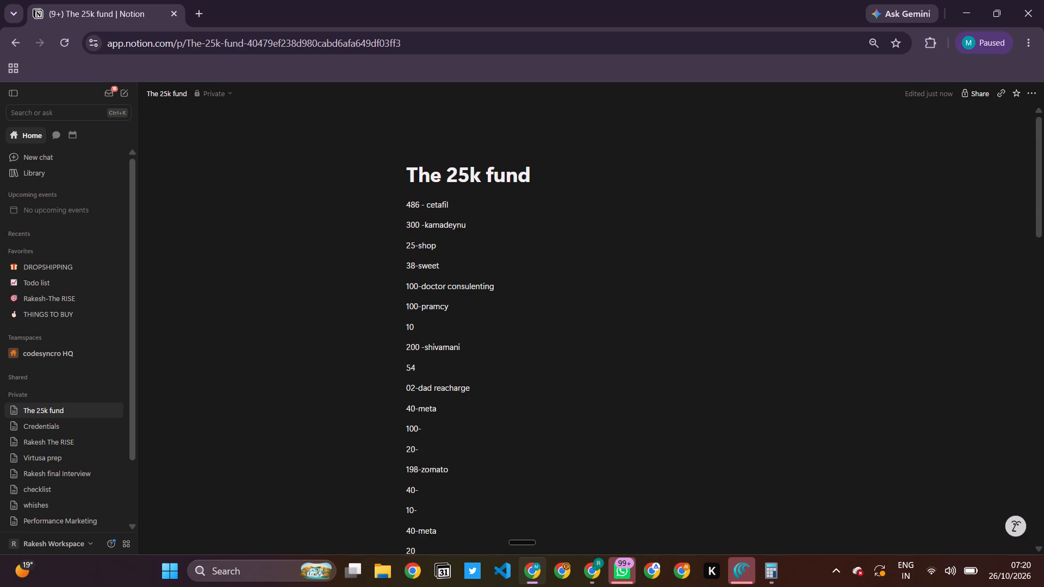
scroll(533, 197, "down", 5)
scroll(533, 197, "up", 3)
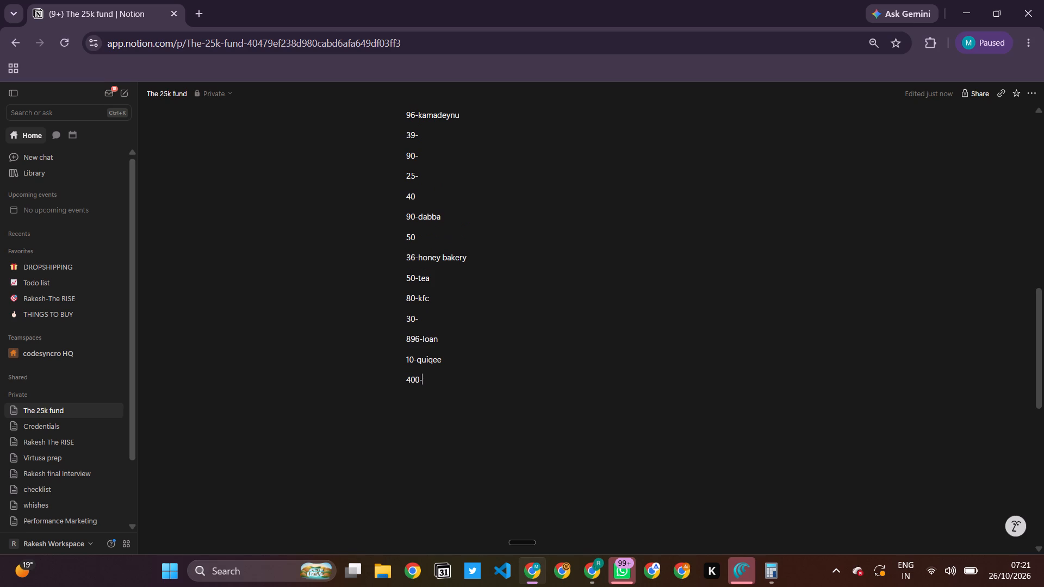
type("balance")
key("Return")
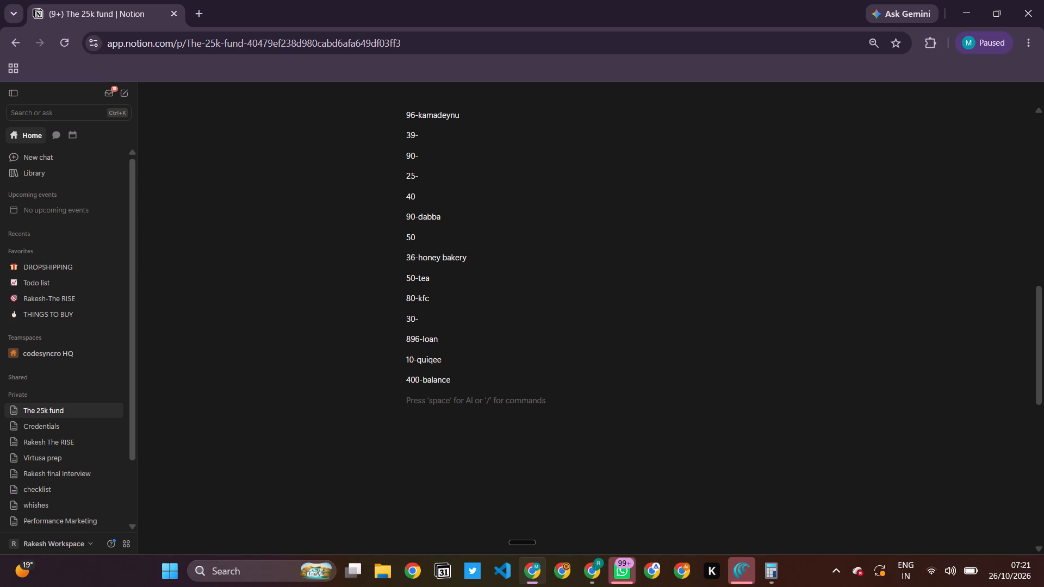
Add the lines "395-kamdeynu" and "80-" below the 400-balance entry.
type("395")
type("-kamdeynu")
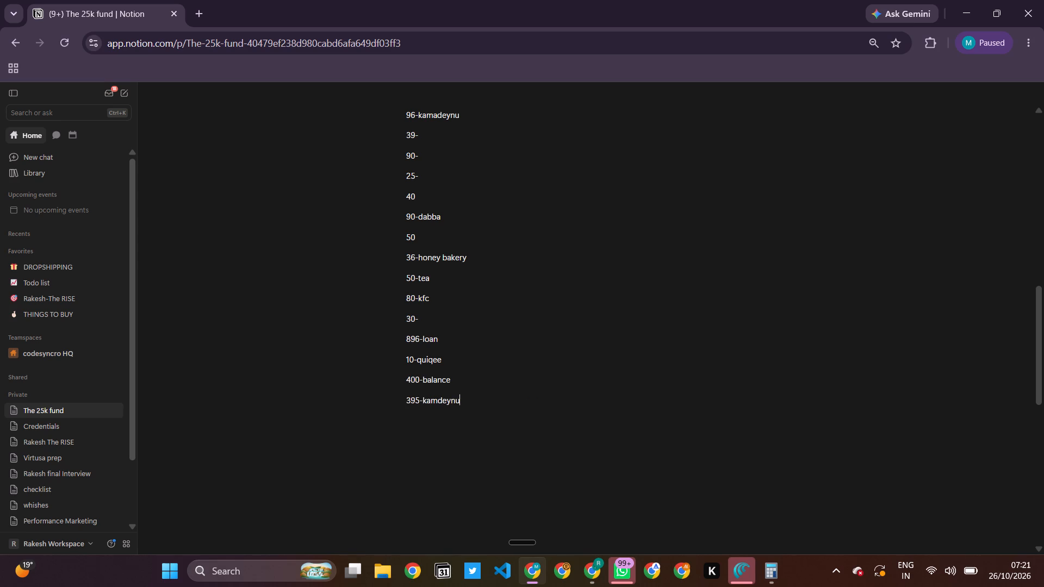
key("Return")
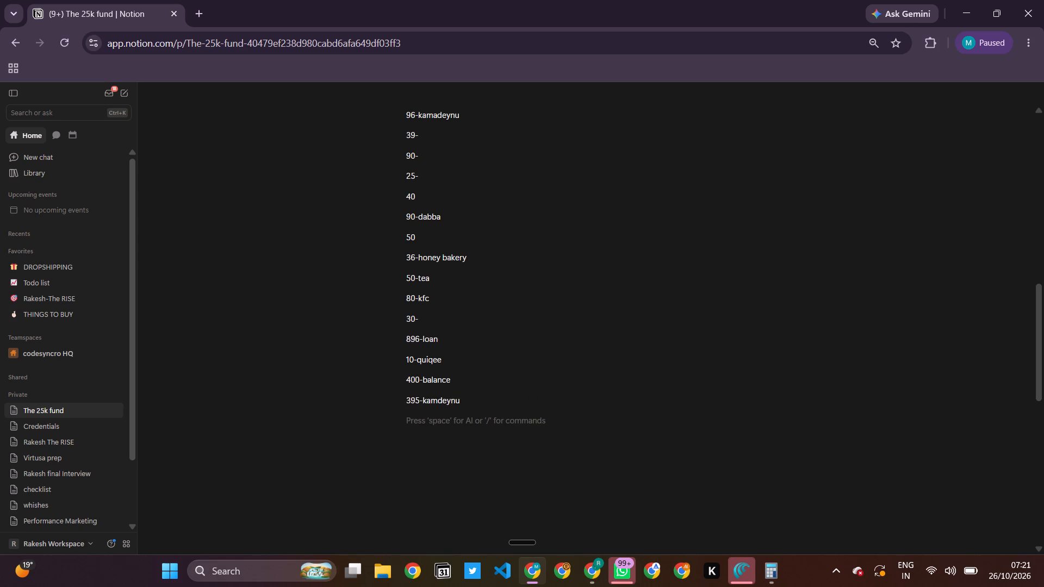
key("8")
key("0")
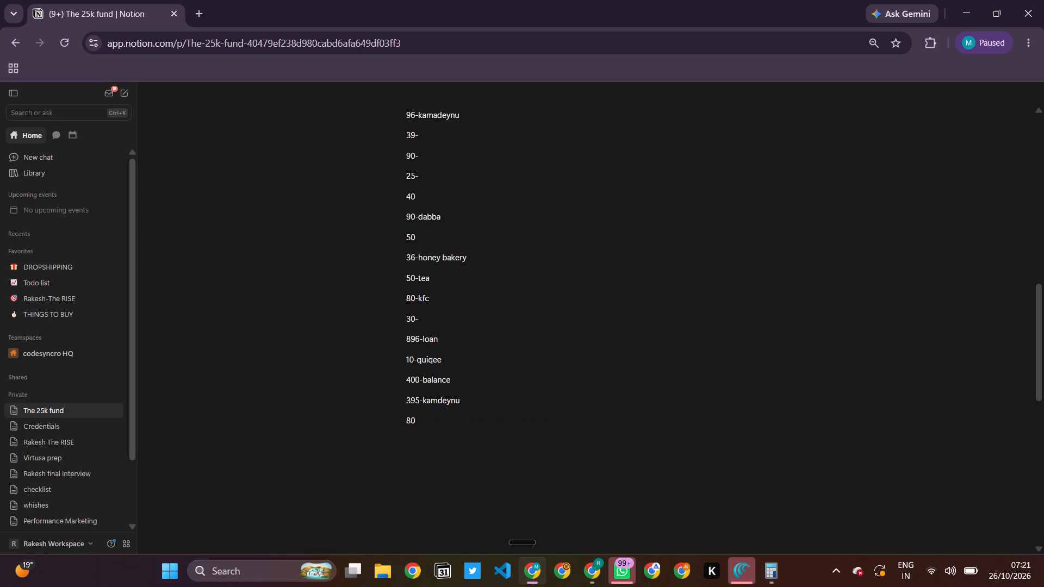
key("minus")
key("Return")
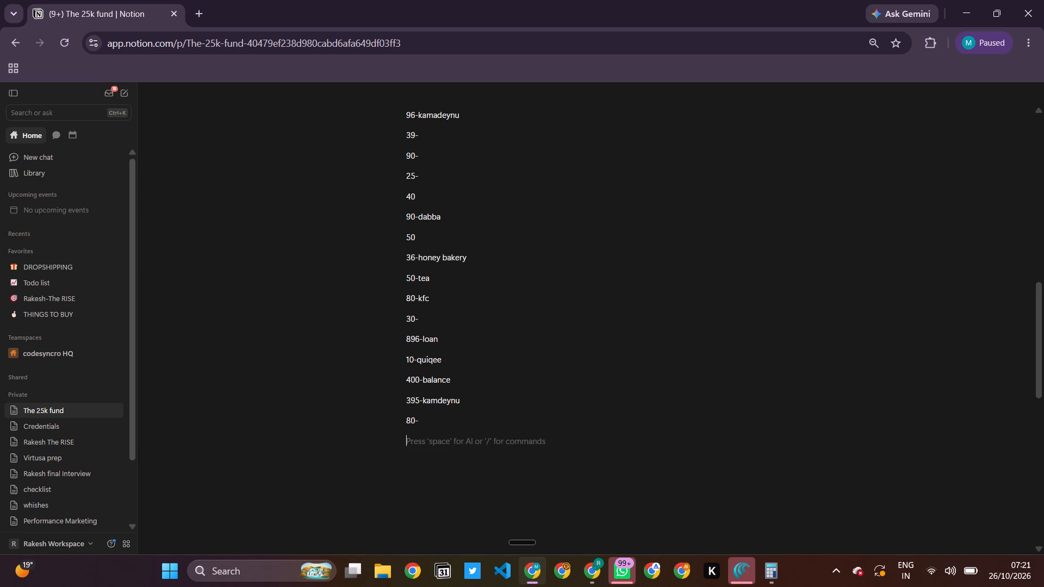
Add the entries "500-surya loan" and "30-chai bunk" below the last 80- line in the upper list.
key("5")
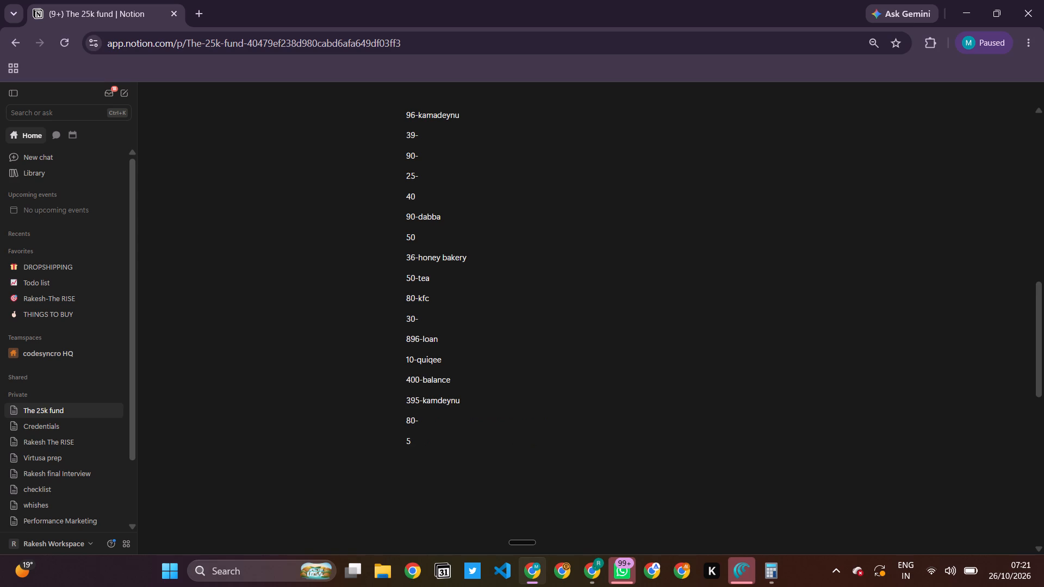
type("00")
key("minus")
type("surya loan")
key("0")
key("BackSpace")
key("Return")
type("30")
type("-chai bunk")
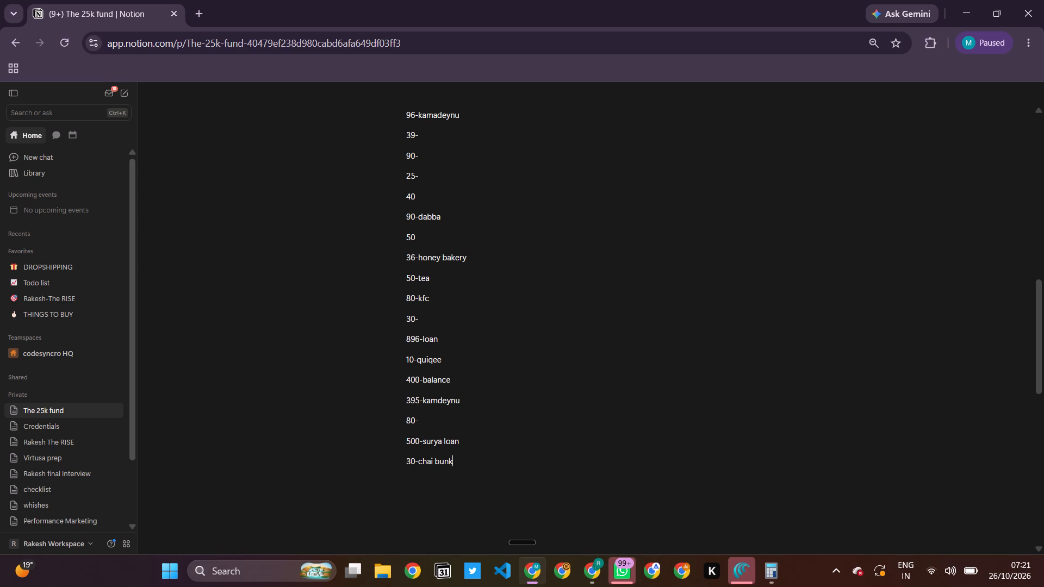
key("Return")
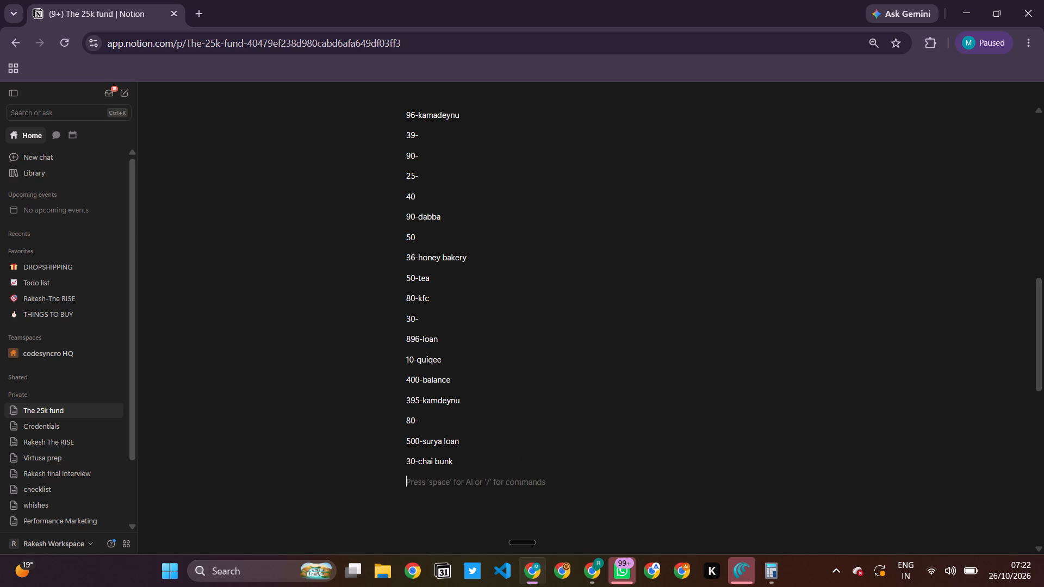
Add the entries "50-nishanth" and "20-sugar" below the 30-chai bunk line.
type("50-ni")
type("shanth")
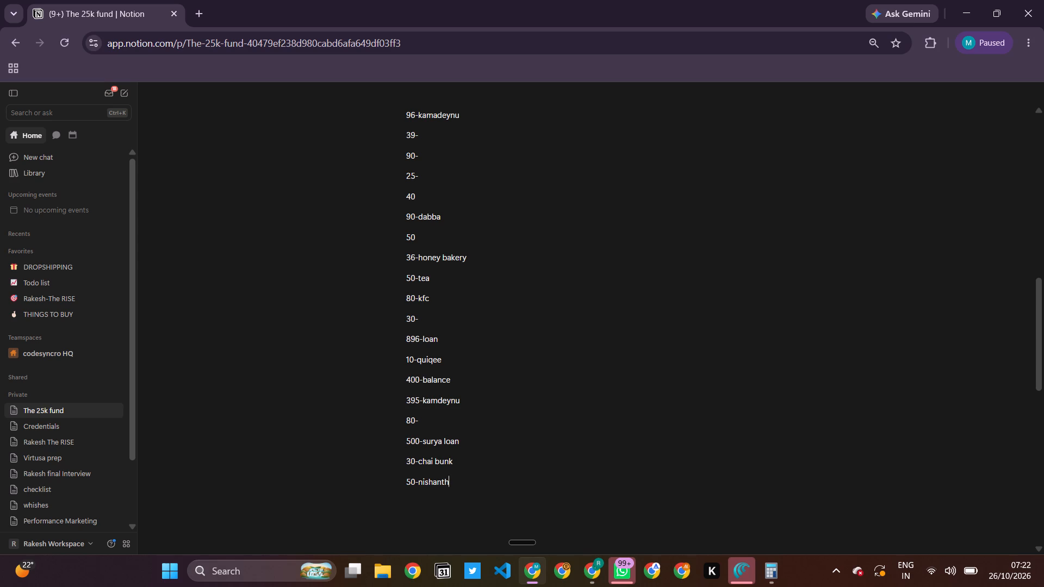
key("Return")
type("20")
type("-sugat")
key("BackSpace")
key("r")
Review the personal spending entries from the top of the page down to the business cost list.
scroll(545, 98, "up", 4)
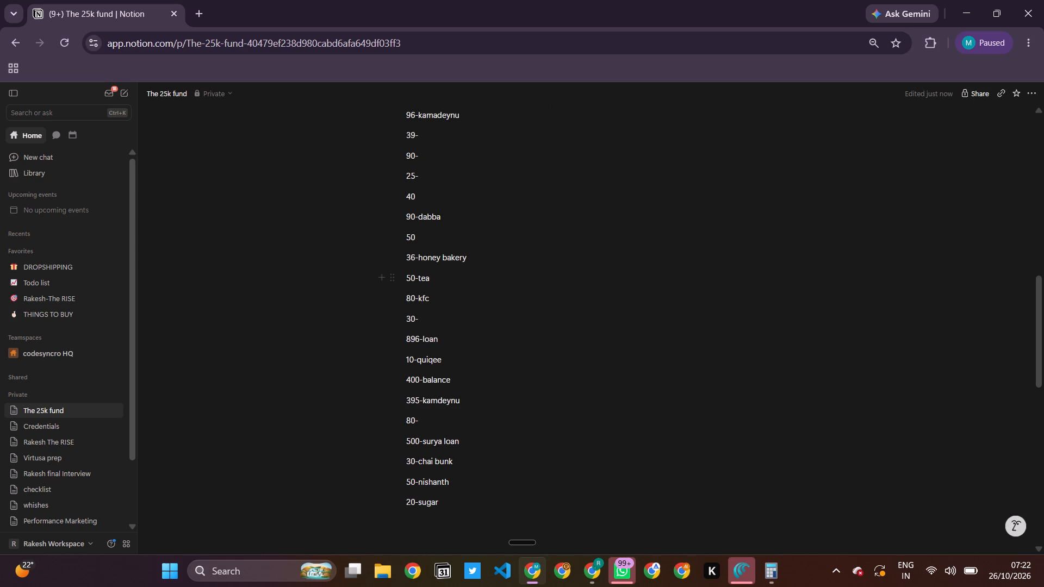
scroll(521, 273, "up", 9)
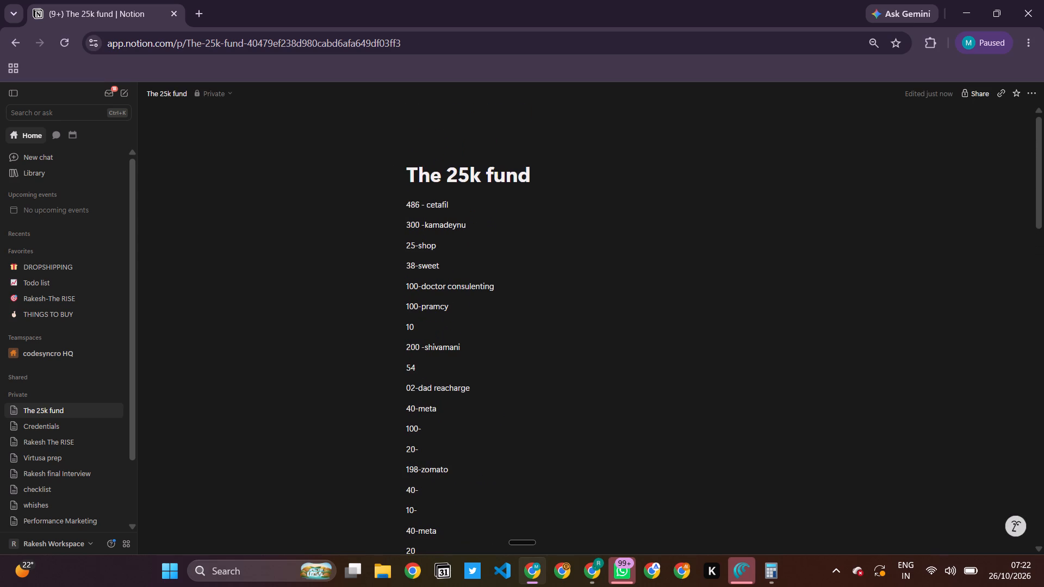
scroll(521, 273, "down", 10)
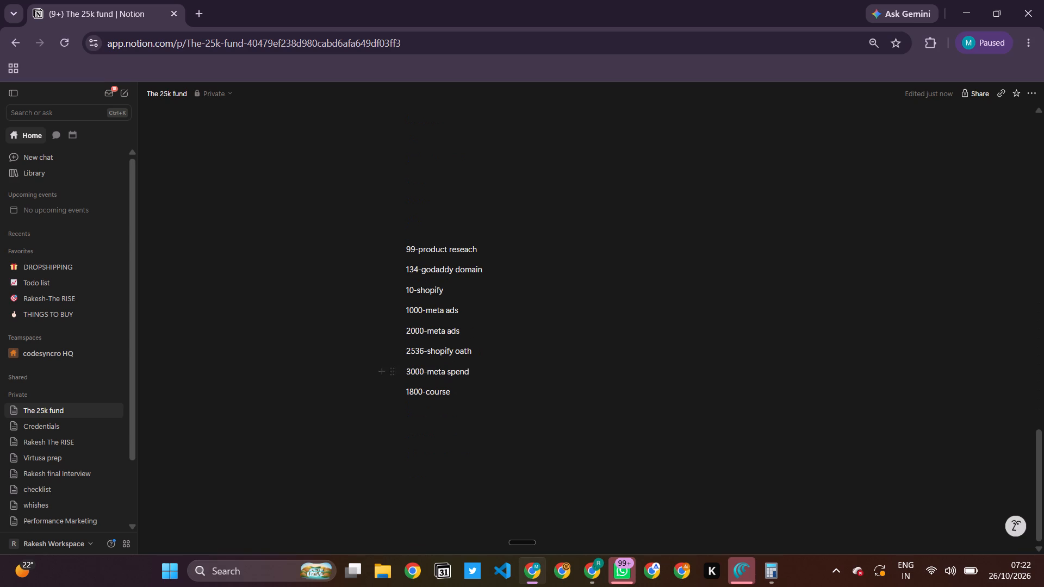
triple_click(450, 397)
left_click(450, 397)
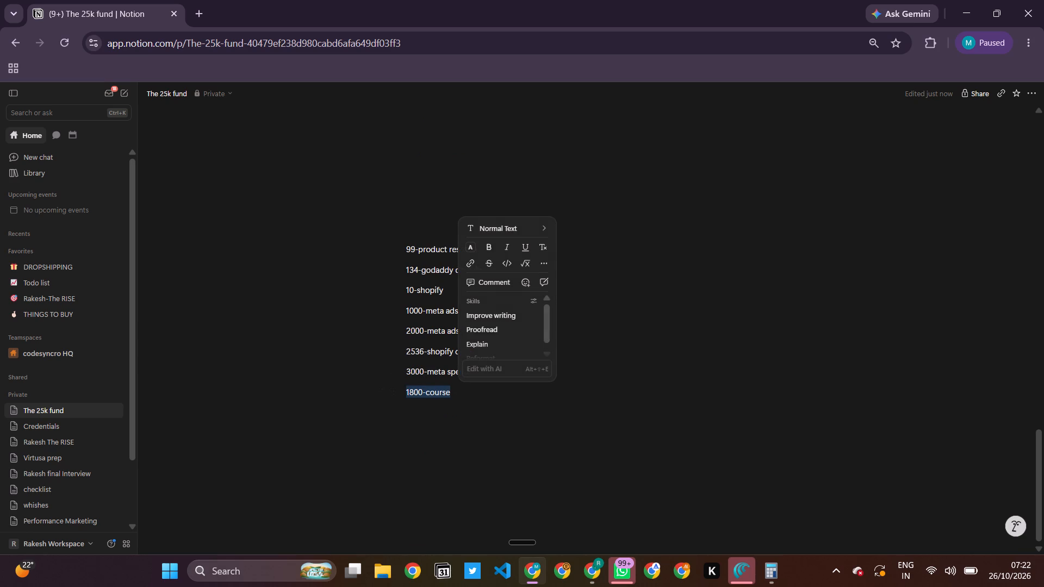
left_click(548, 447)
right_click_drag(548, 447, 449, 339)
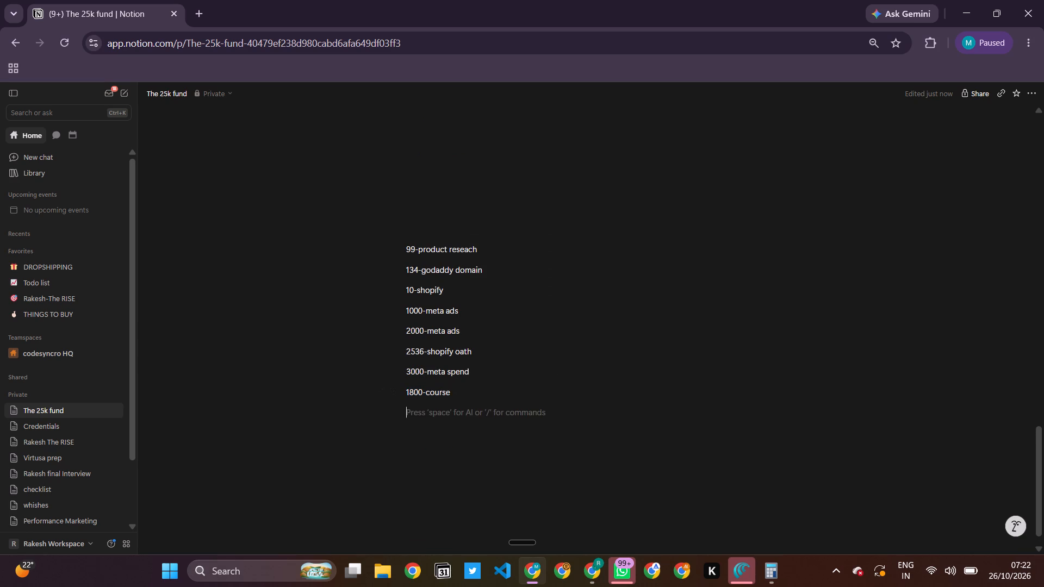
right_click_drag(449, 339, 459, 196)
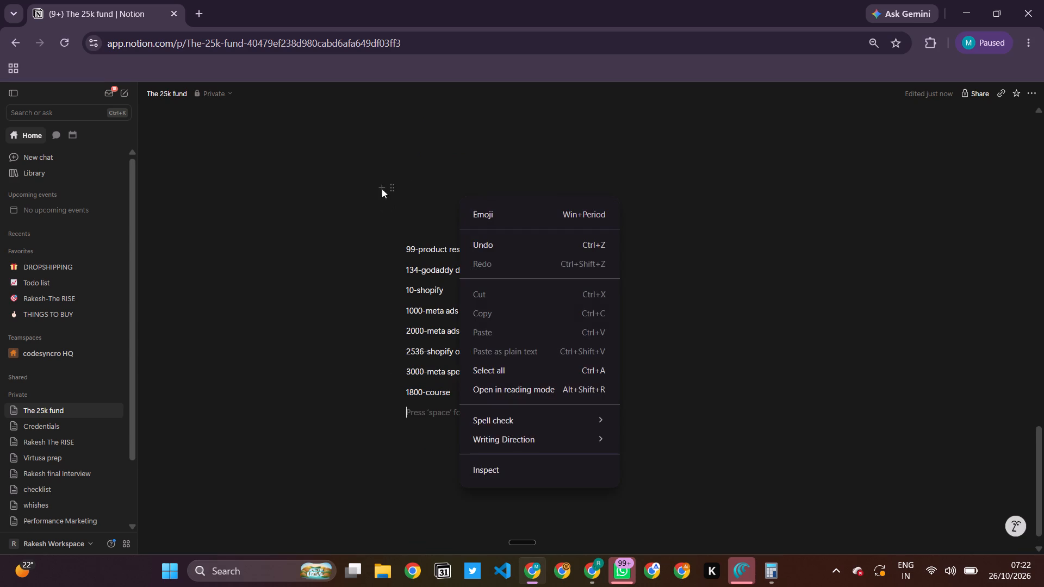
left_click(415, 191)
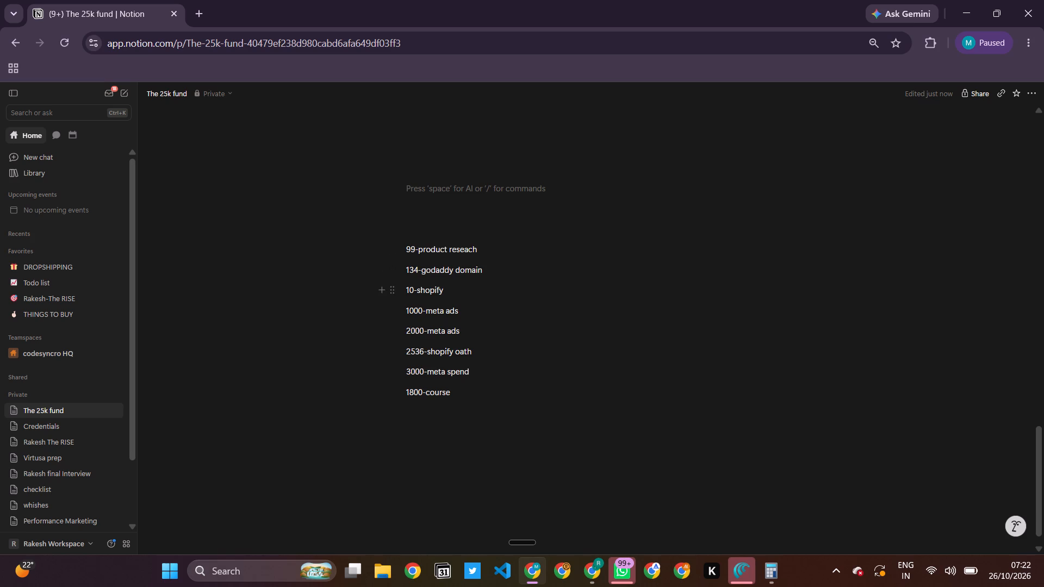
In Calculator, clear the old result and total the business costs: 99, 134, 10, 3000, 3000, 2536 and 1800.
left_click(773, 582)
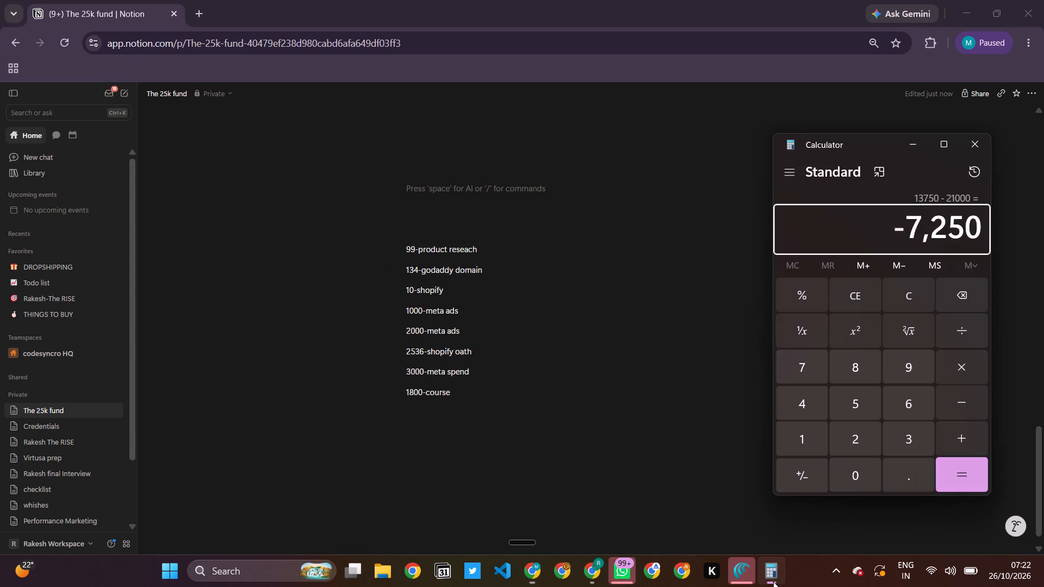
left_click(921, 301)
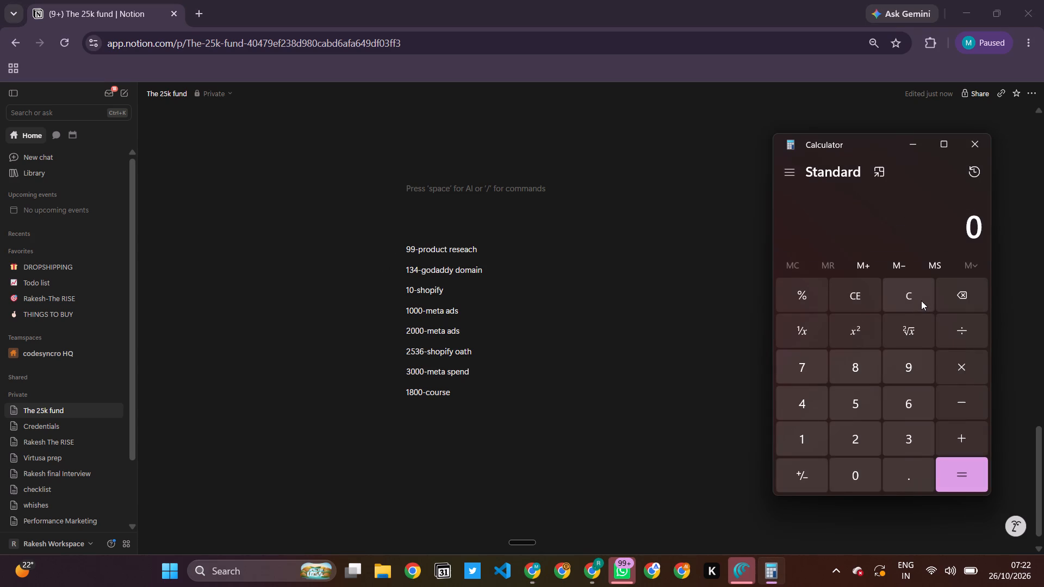
type("99+")
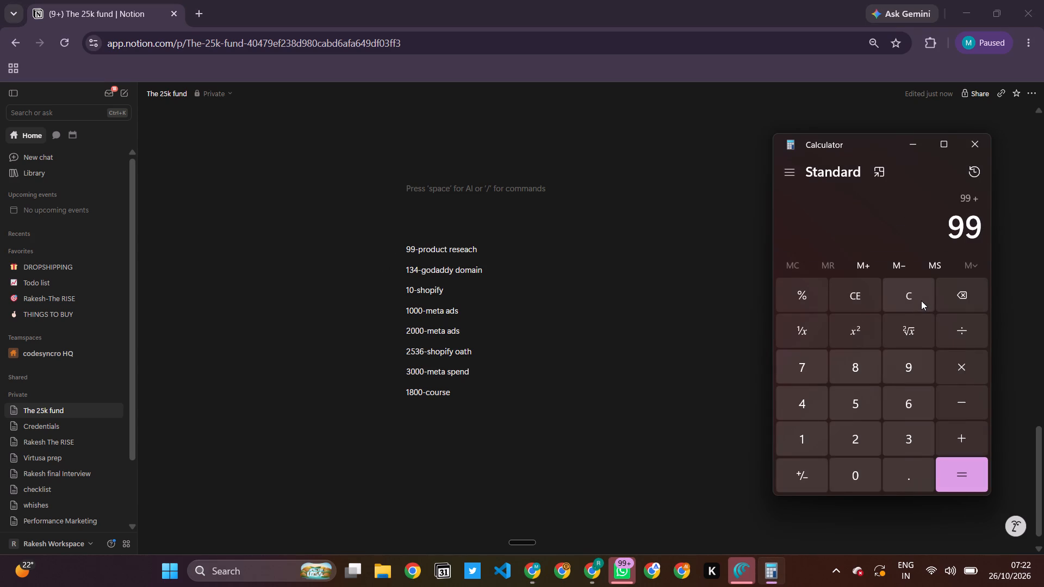
type("134+10+")
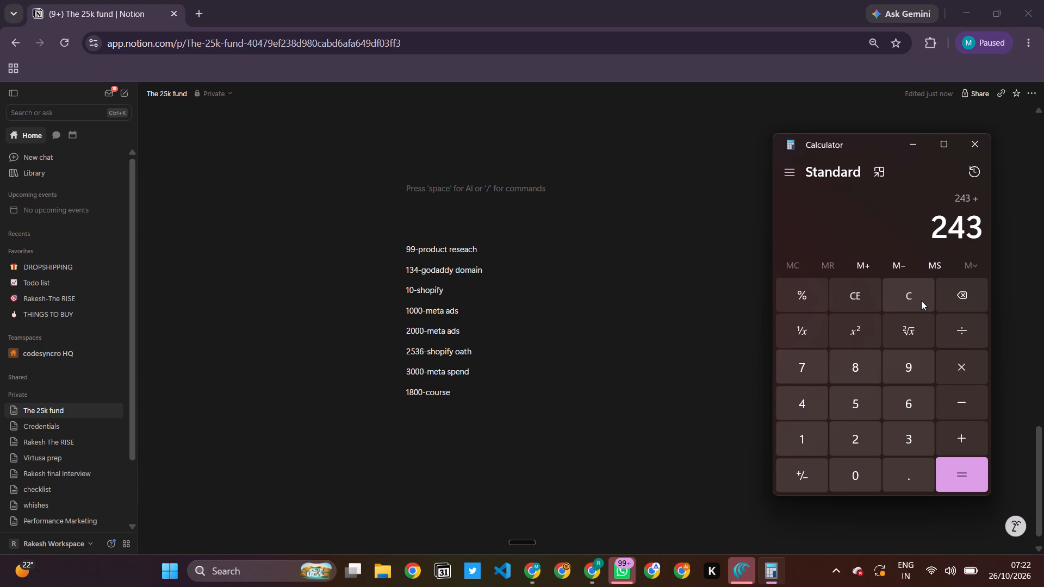
type("3000+")
key("3")
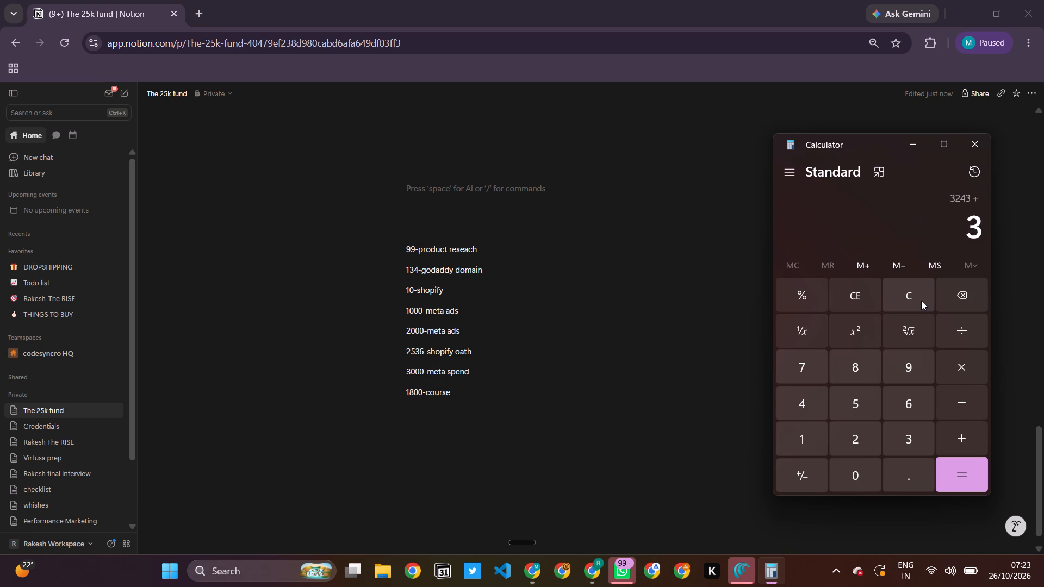
type("00")
type("0+")
type("2536")
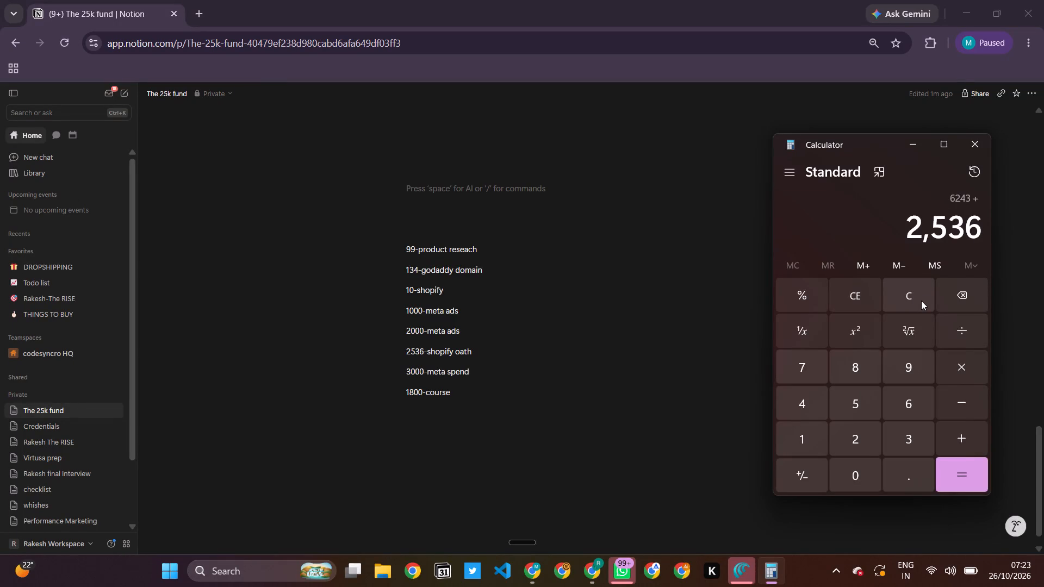
key("plus")
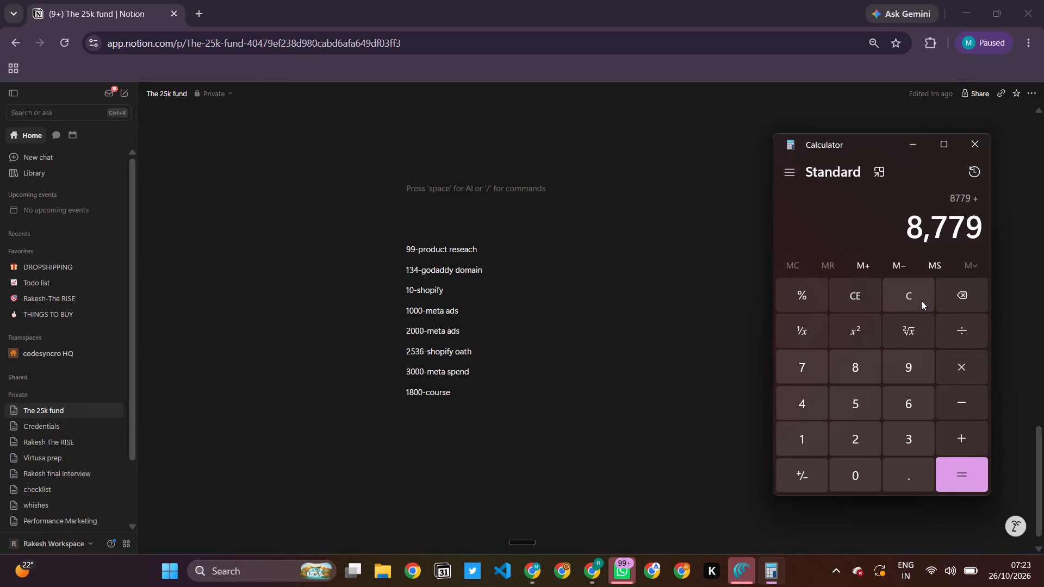
key("1")
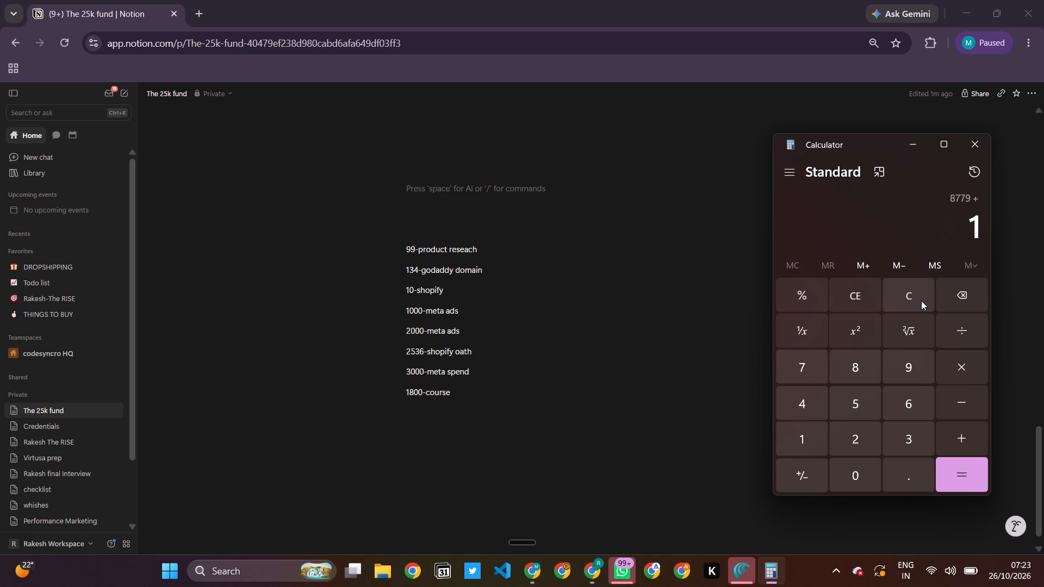
type("8000")
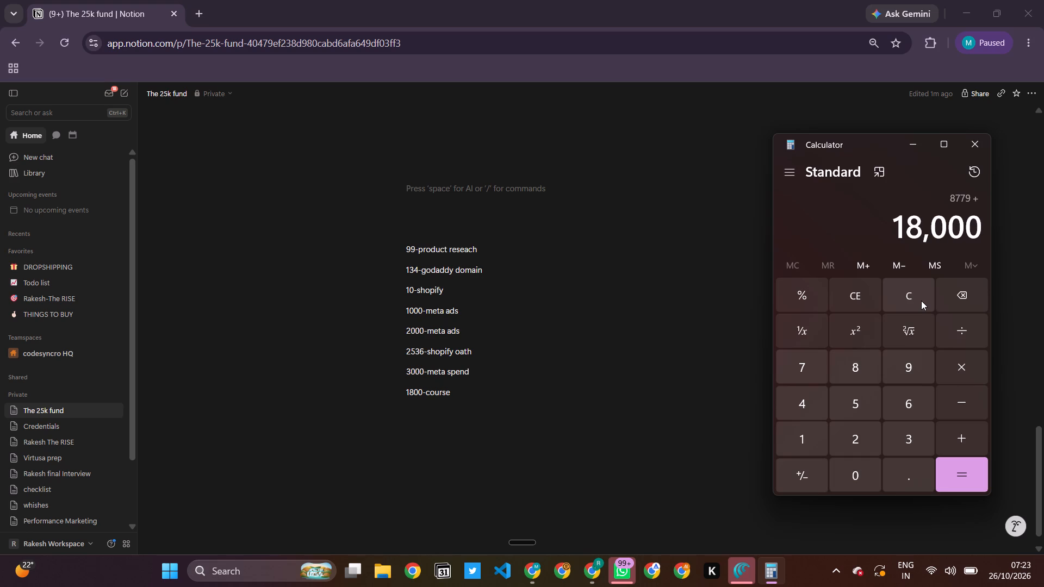
key("BackSpace")
key("Return")
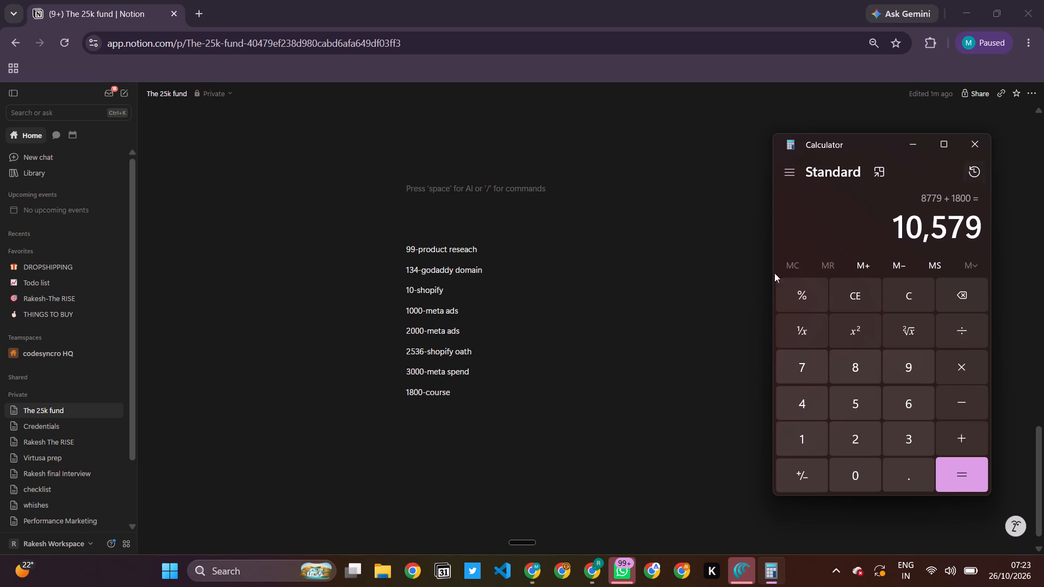
Review the personal spending entries in the Notion page down to the 20-sugar line, and close Calculator.
scroll(720, 284, "up", 7)
scroll(720, 284, "down", 1)
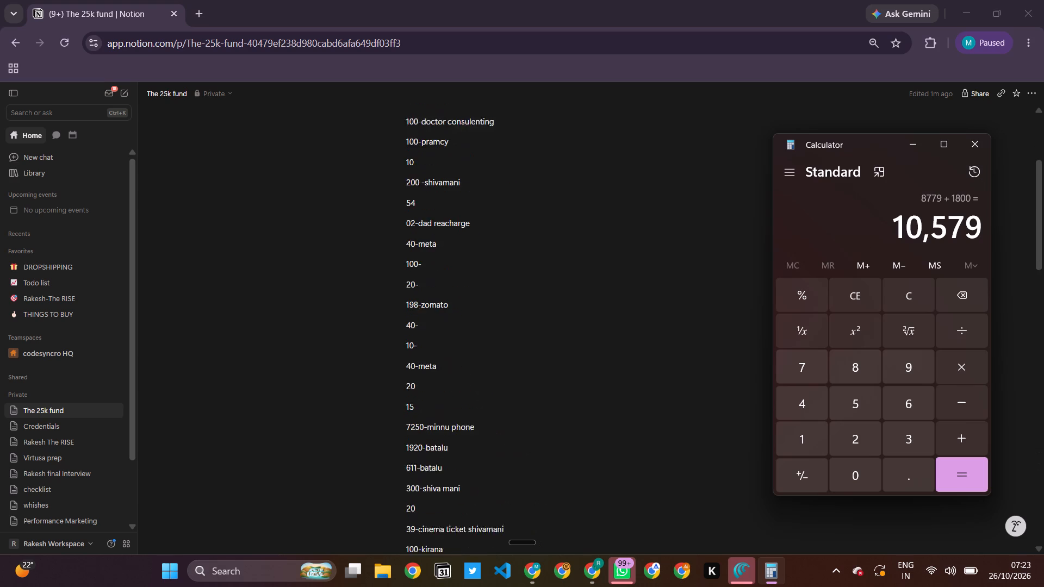
scroll(720, 284, "down", 5)
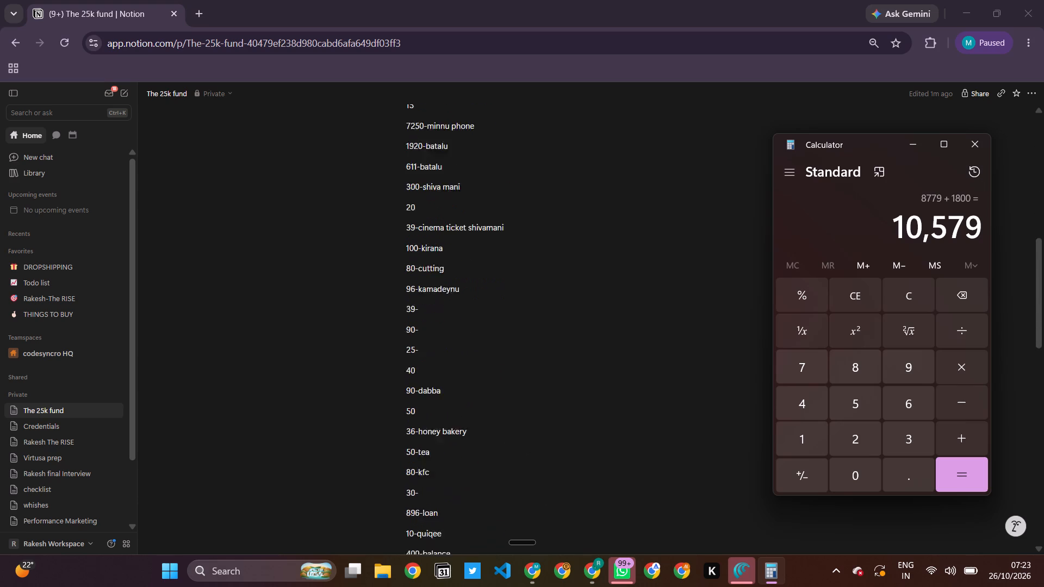
scroll(720, 284, "down", 2)
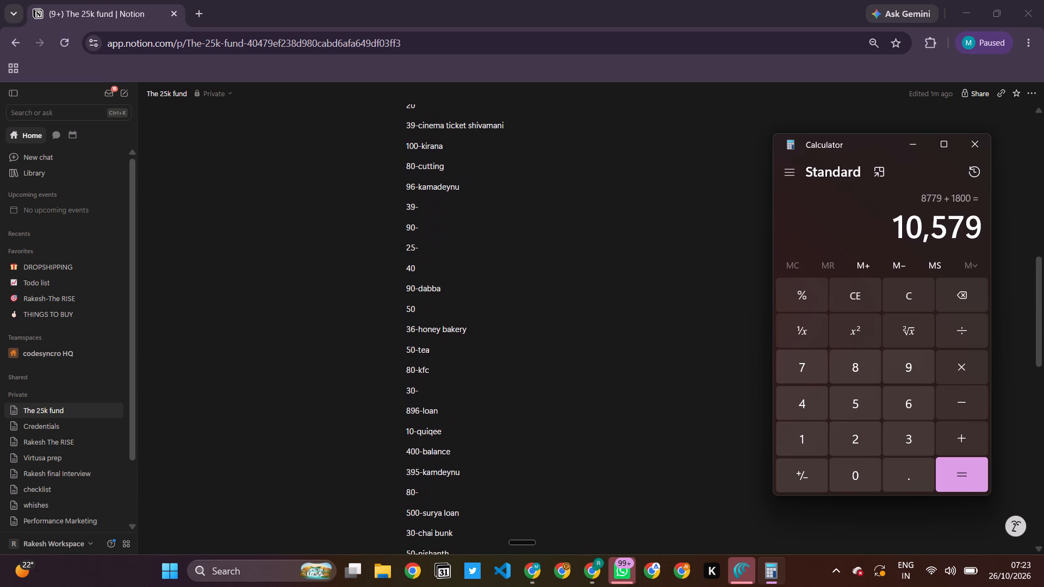
scroll(720, 284, "down", 1)
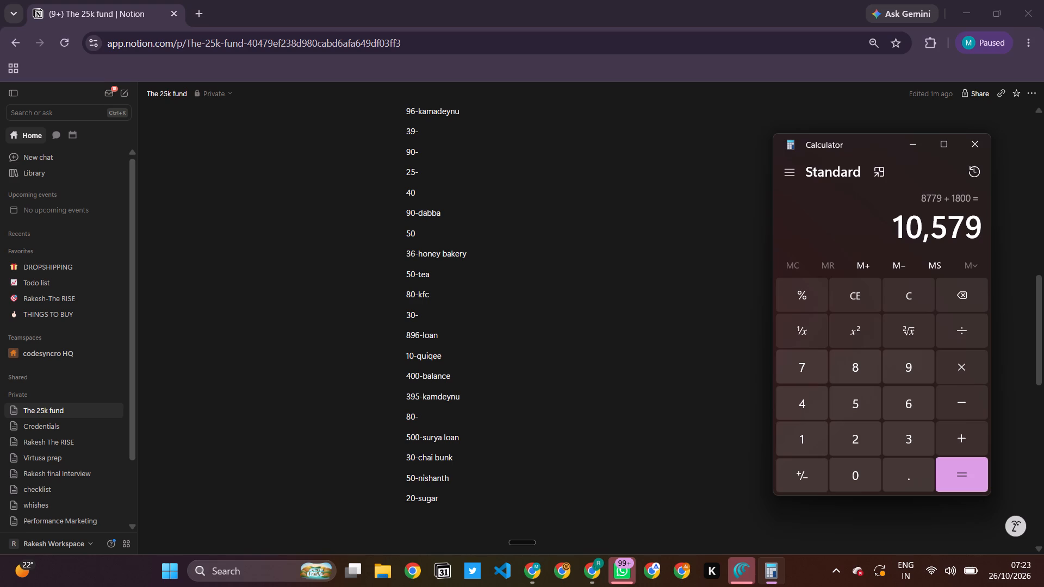
left_click(984, 141)
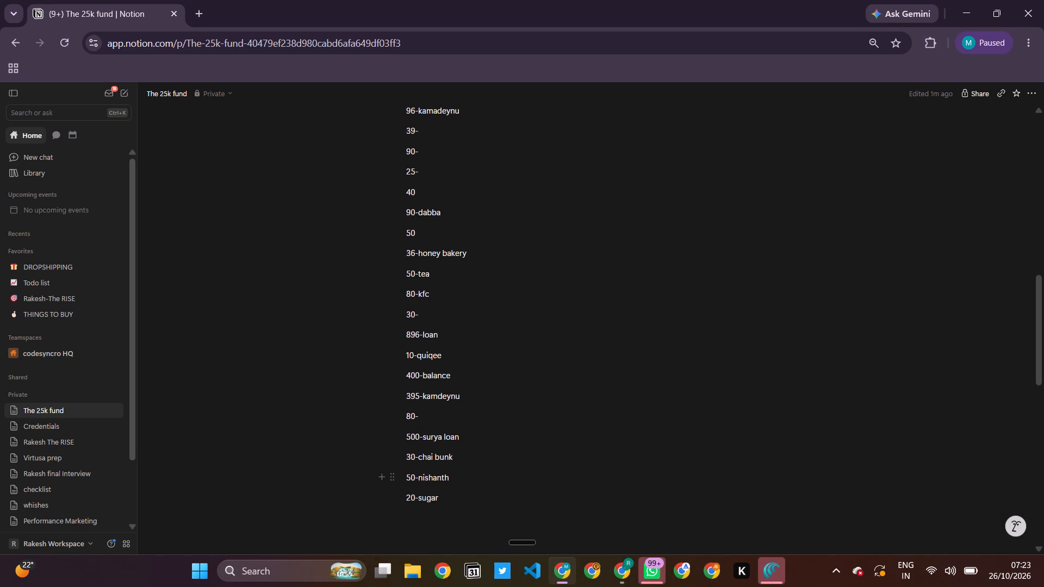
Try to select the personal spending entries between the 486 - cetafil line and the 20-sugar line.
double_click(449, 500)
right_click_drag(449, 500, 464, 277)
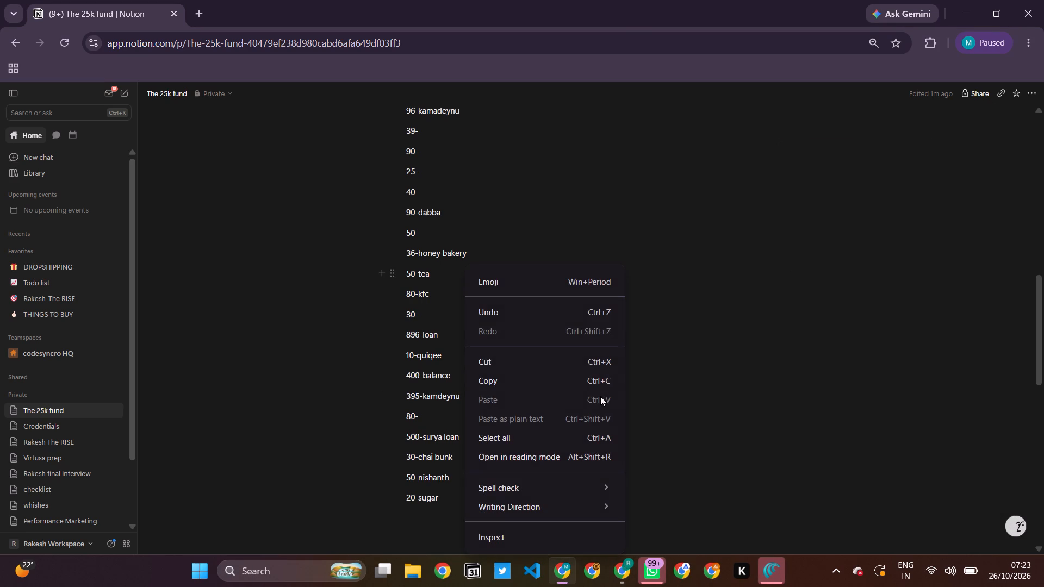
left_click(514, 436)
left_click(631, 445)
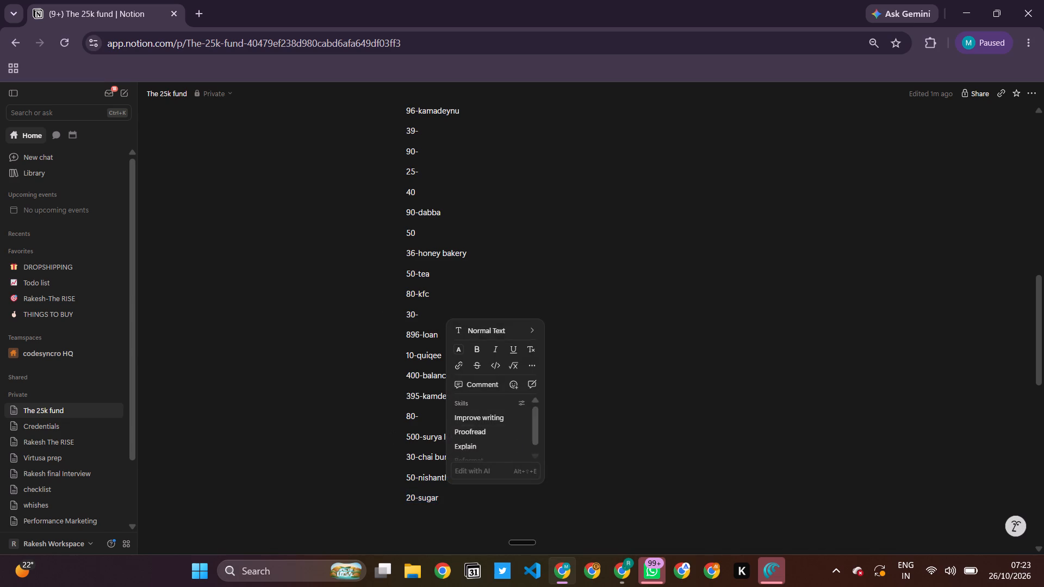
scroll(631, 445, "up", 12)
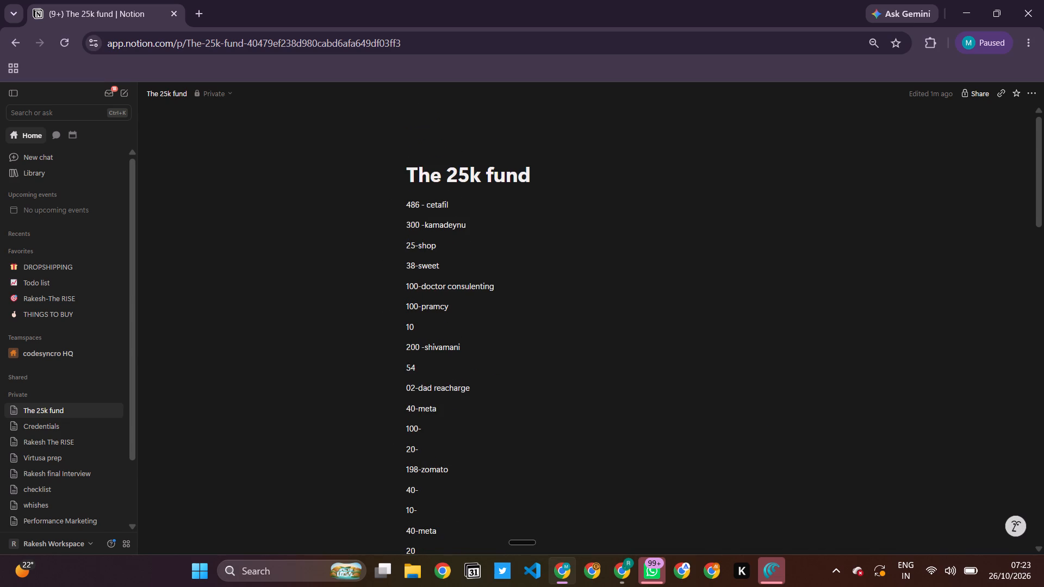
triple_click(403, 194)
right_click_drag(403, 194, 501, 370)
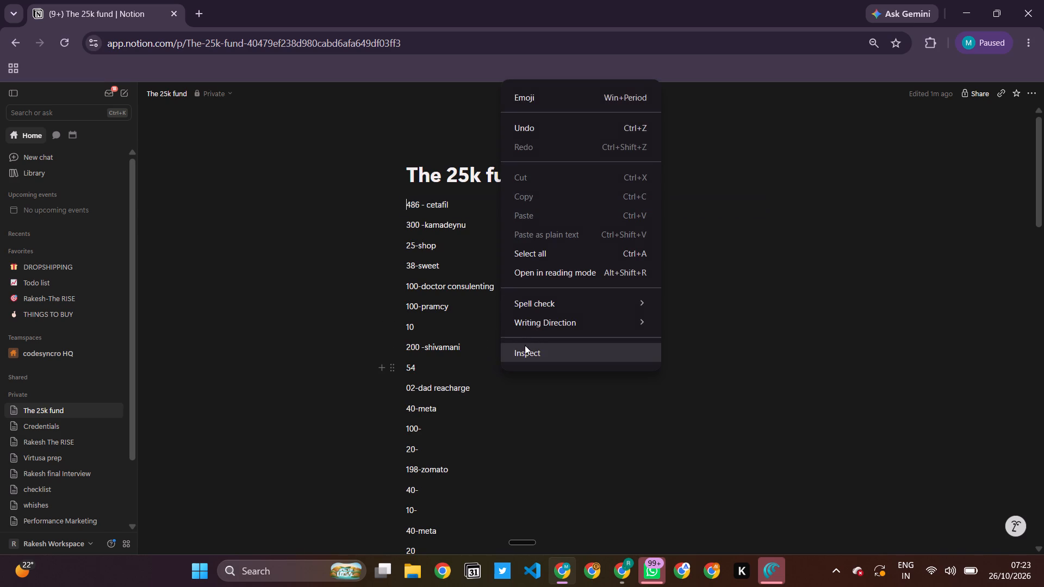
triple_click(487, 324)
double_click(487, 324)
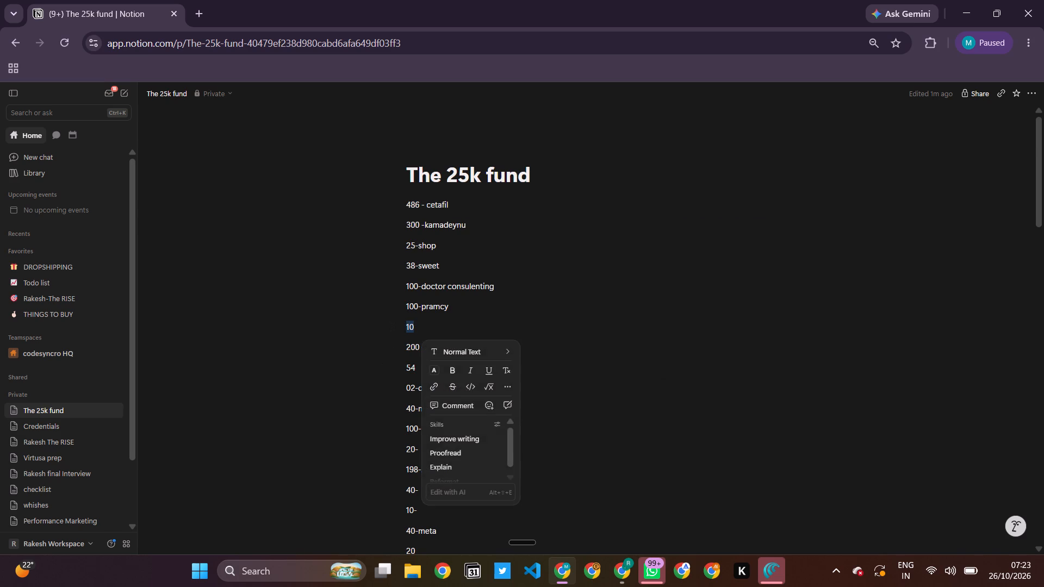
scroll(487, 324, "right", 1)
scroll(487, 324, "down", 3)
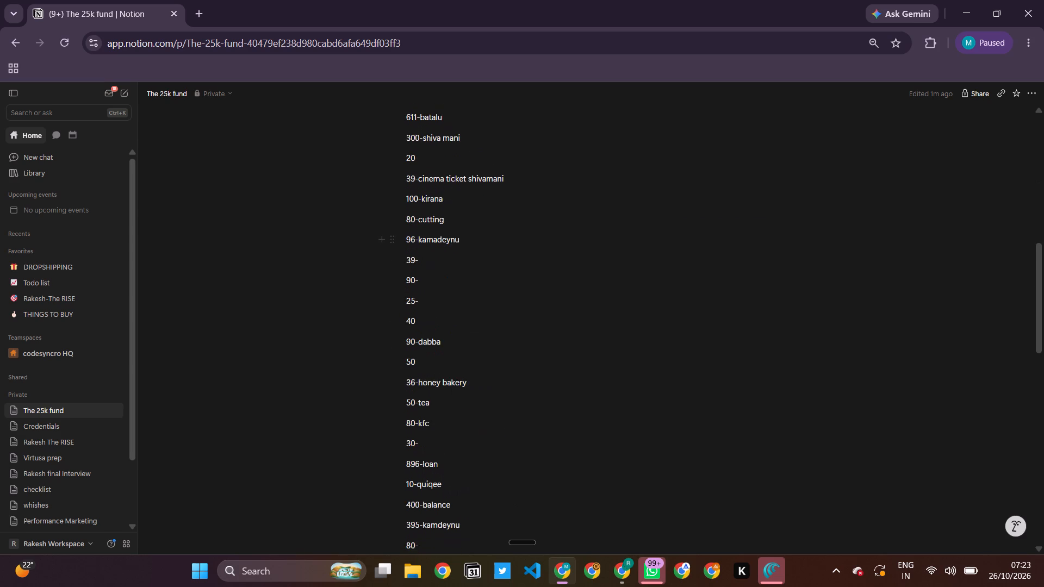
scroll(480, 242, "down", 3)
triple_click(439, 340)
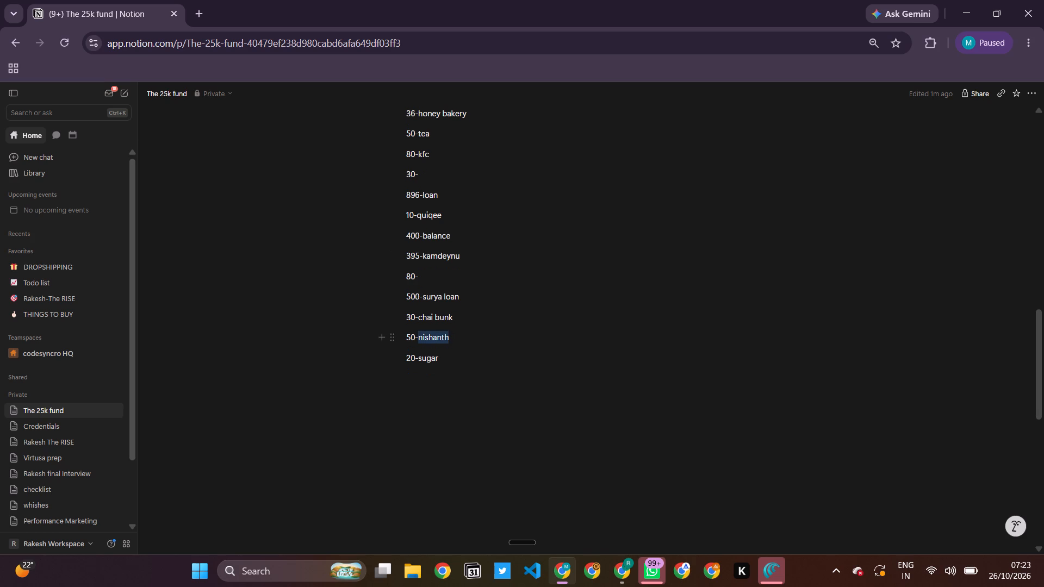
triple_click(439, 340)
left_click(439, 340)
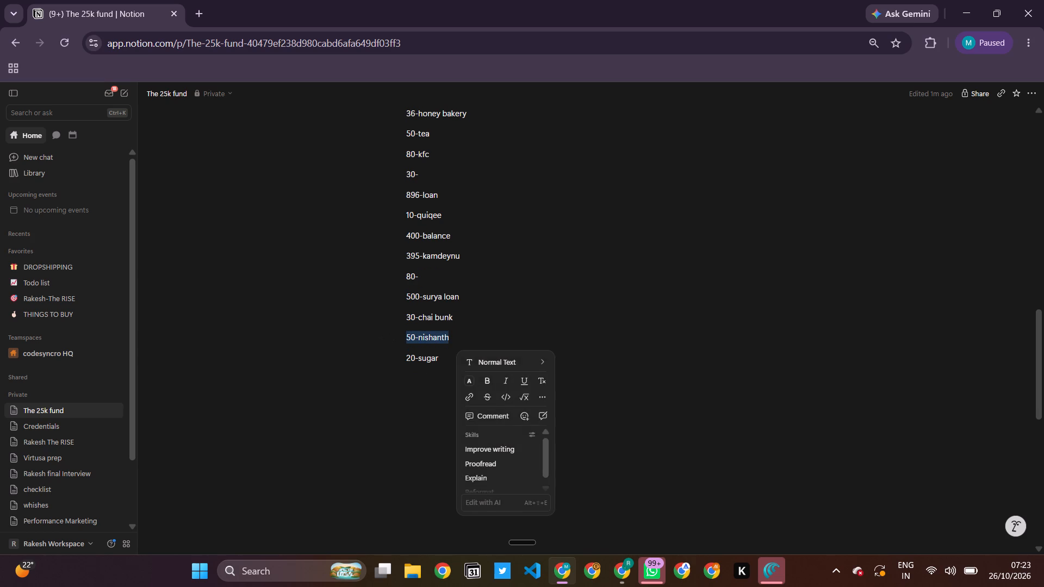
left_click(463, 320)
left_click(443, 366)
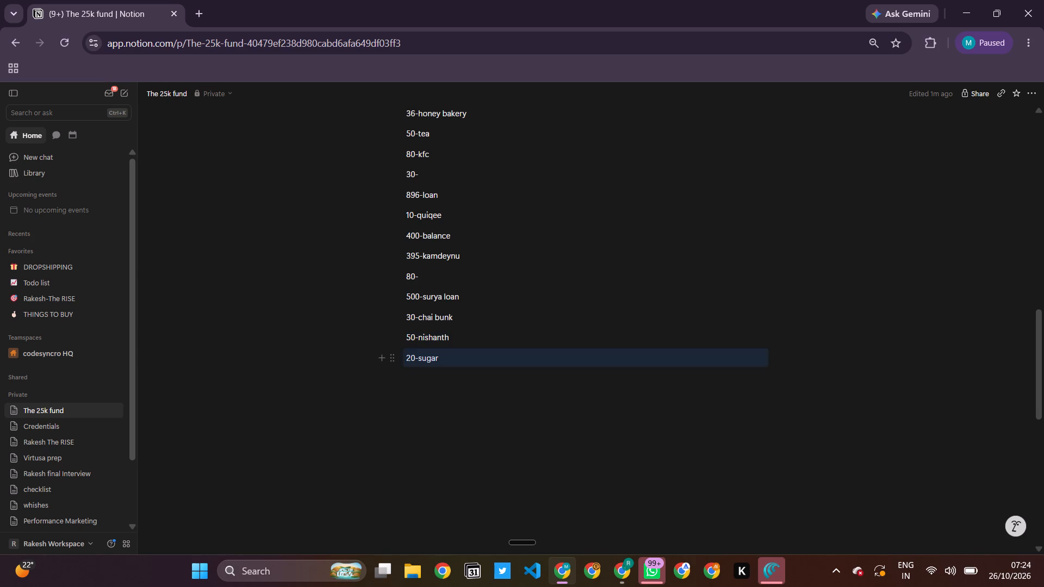
Reopen Calculator and start summing the personal spending from the top of the list: 486, 300, 25, 38, 100, 10, 200 and 54.
scroll(546, 259, "up", 12)
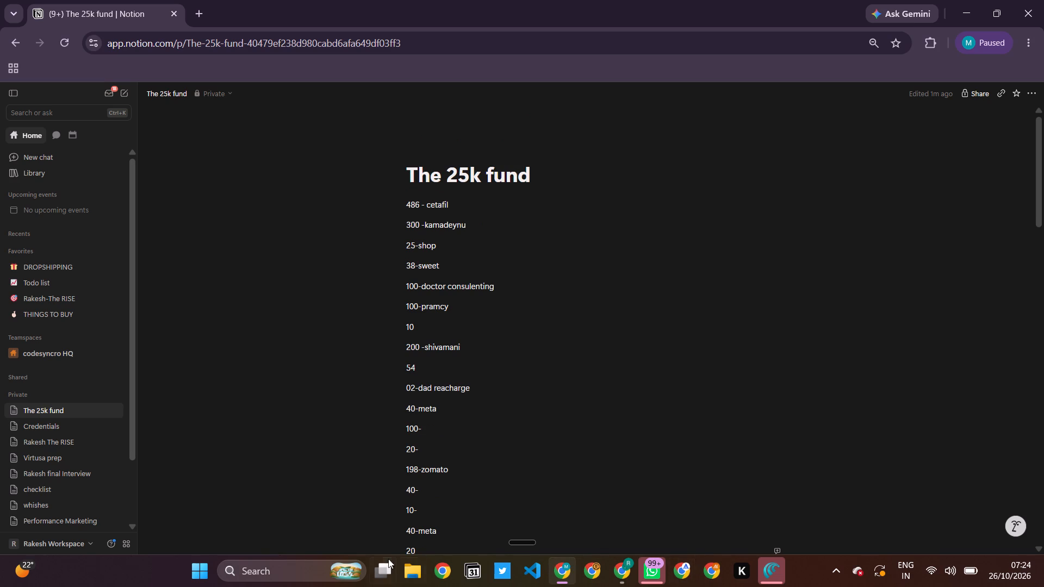
left_click(311, 564)
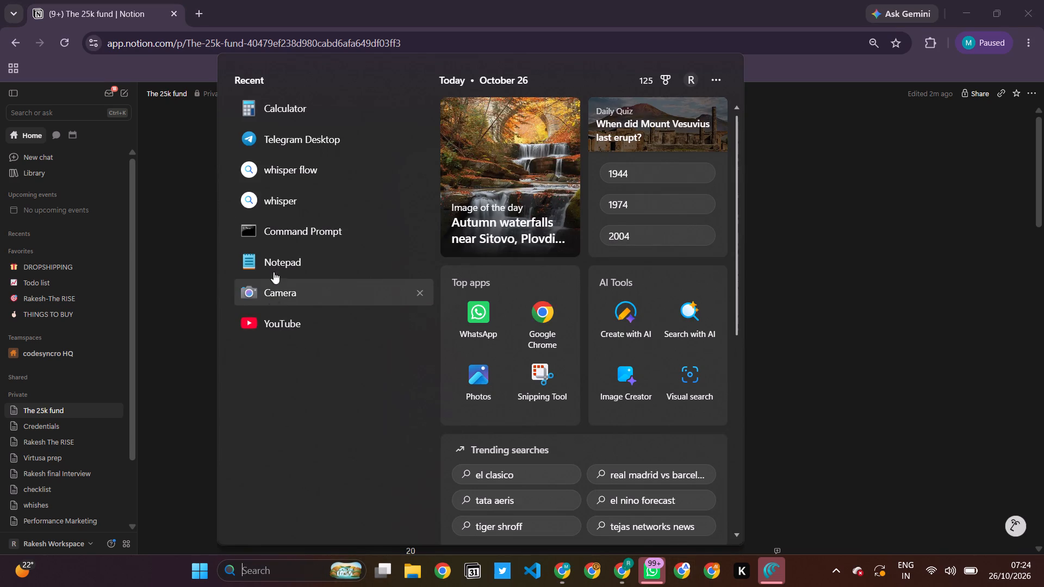
left_click(279, 113)
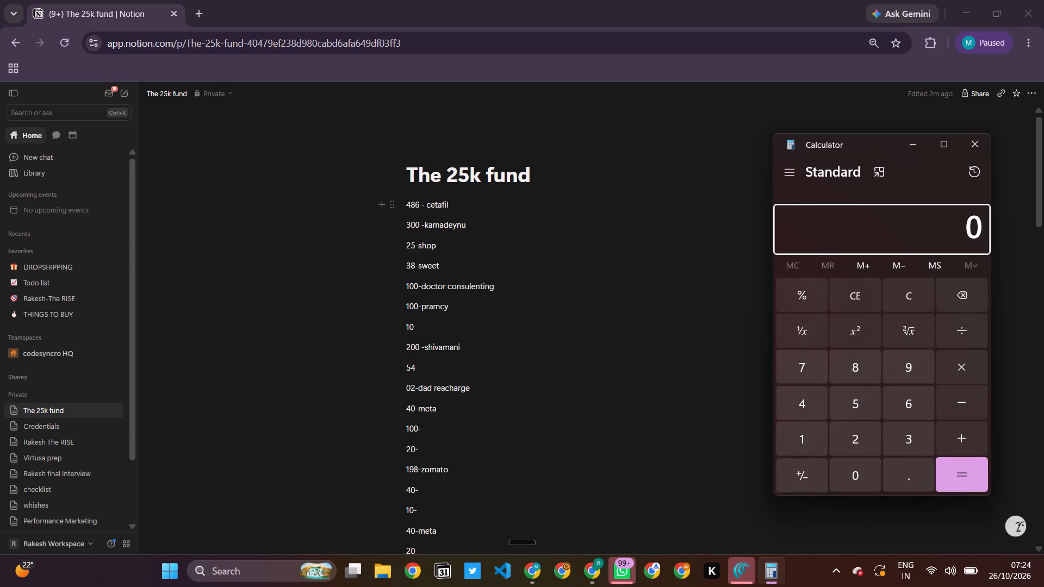
type("486+")
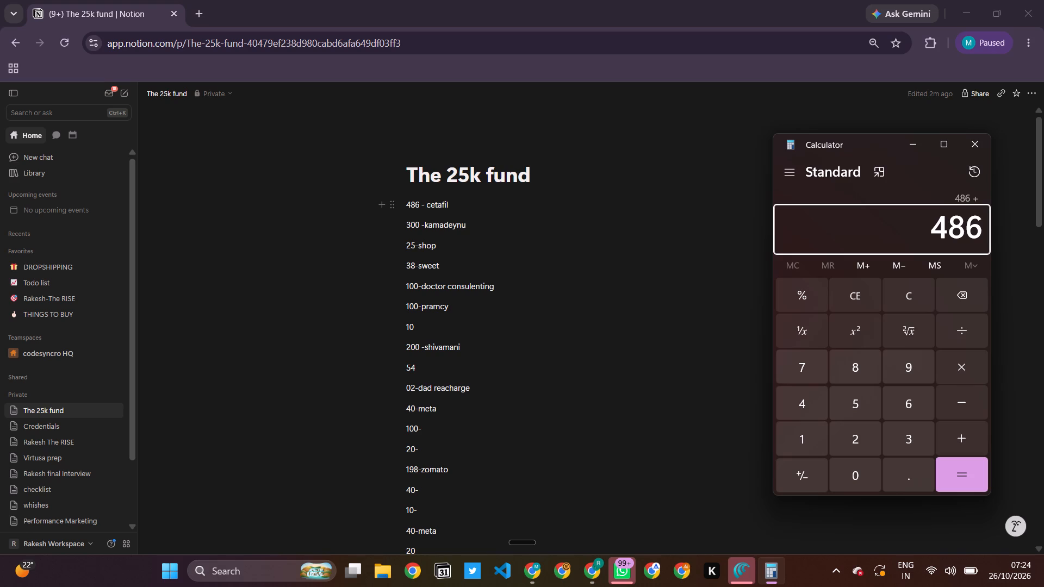
type("300+")
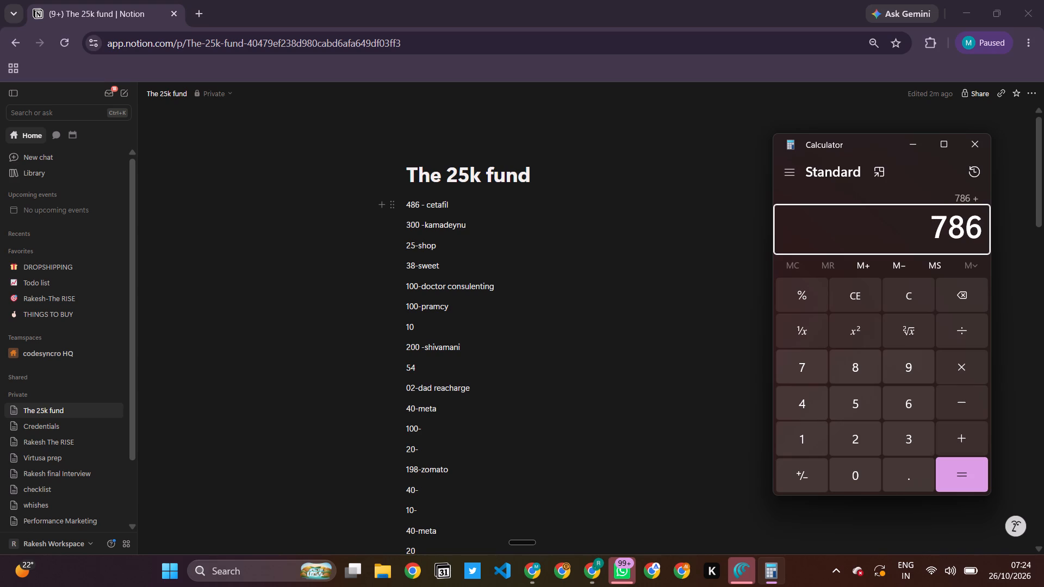
type("25+")
key("3")
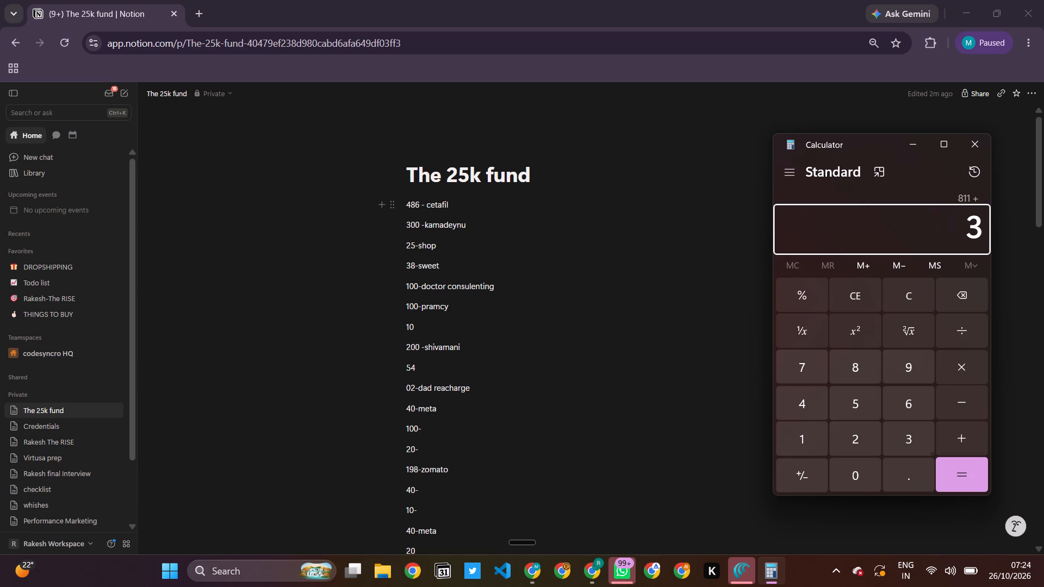
key("8")
type("+100+10")
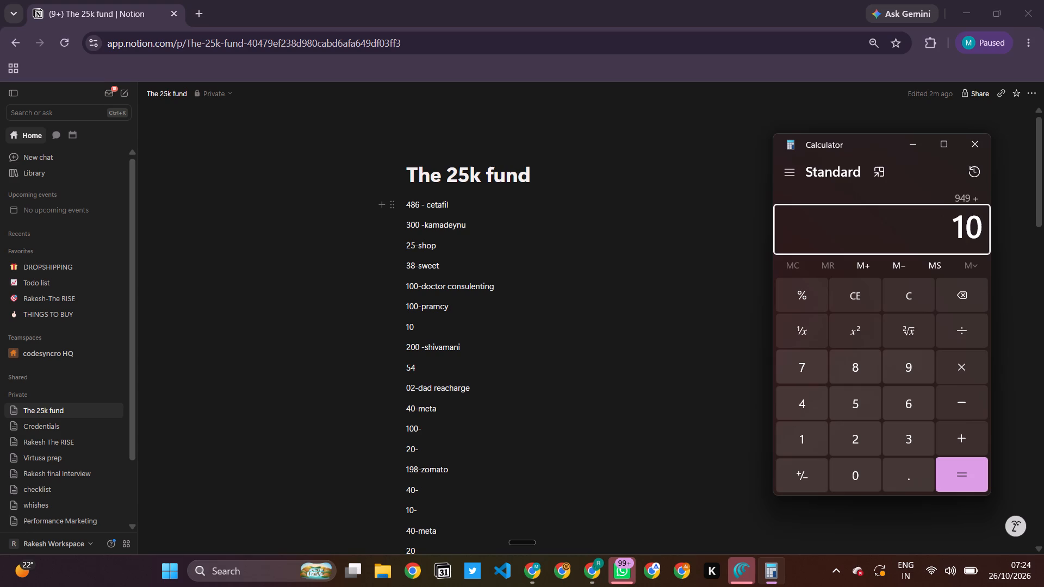
type("+200+")
type("54+")
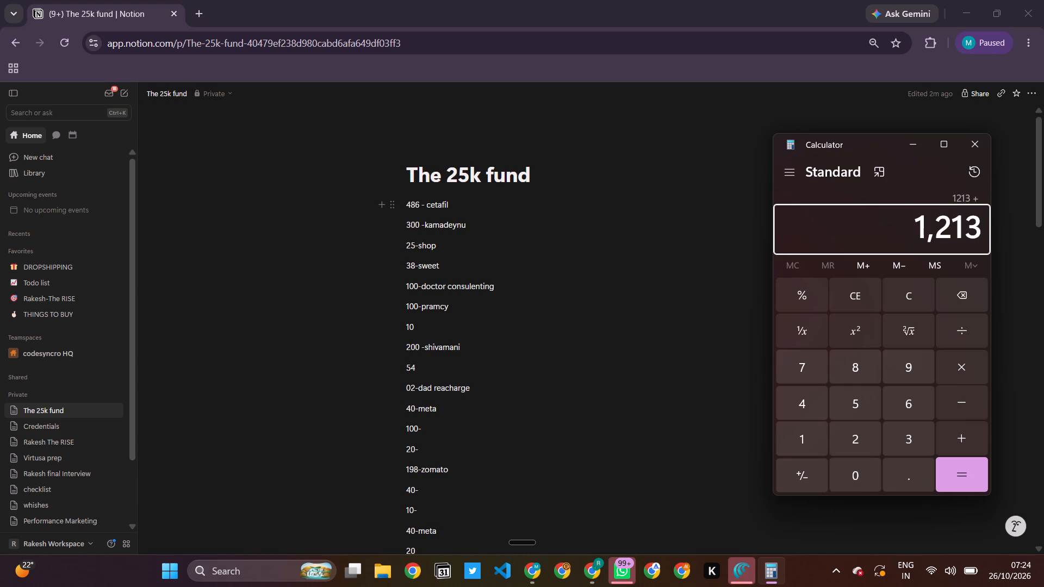
Add the next personal spending amounts to the running sum: 2, 40, 100, 20, 198, 40, 10, 40, 20 and 16.
type("2+40+100+20+1")
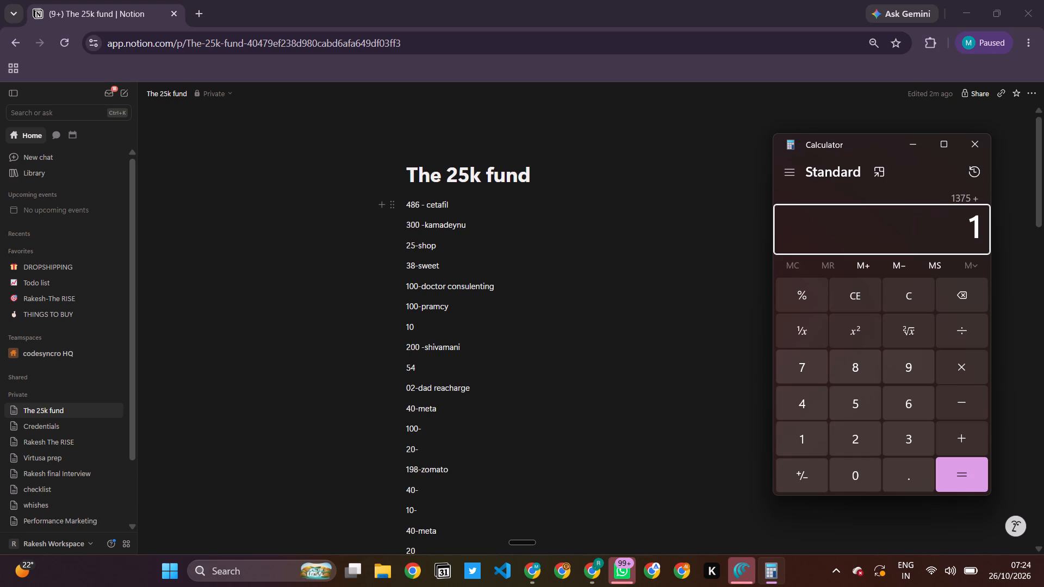
type("98+40+10+40")
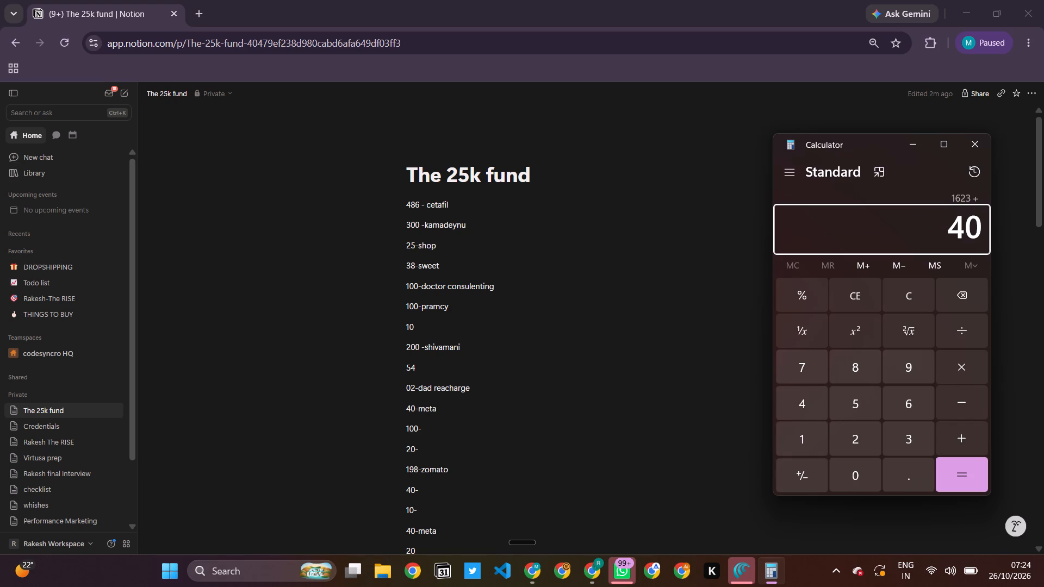
scroll(494, 299, "down", 3)
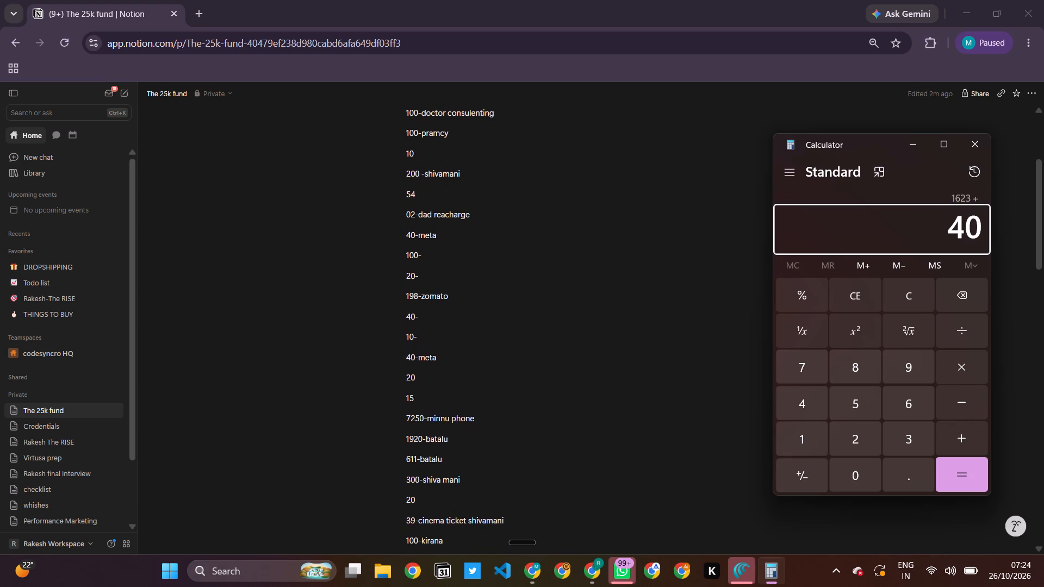
key("plus")
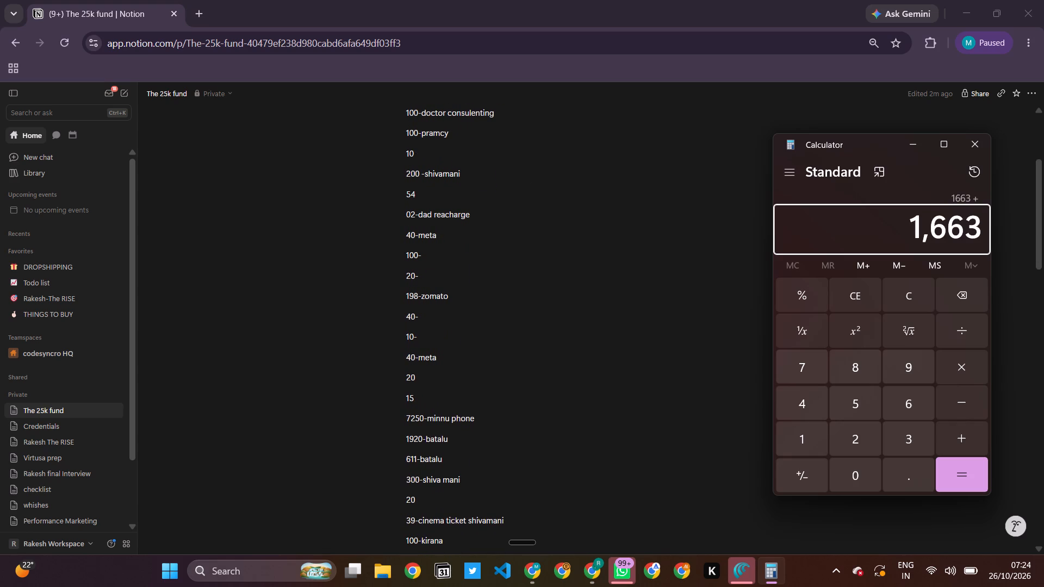
type("20")
type("+16+")
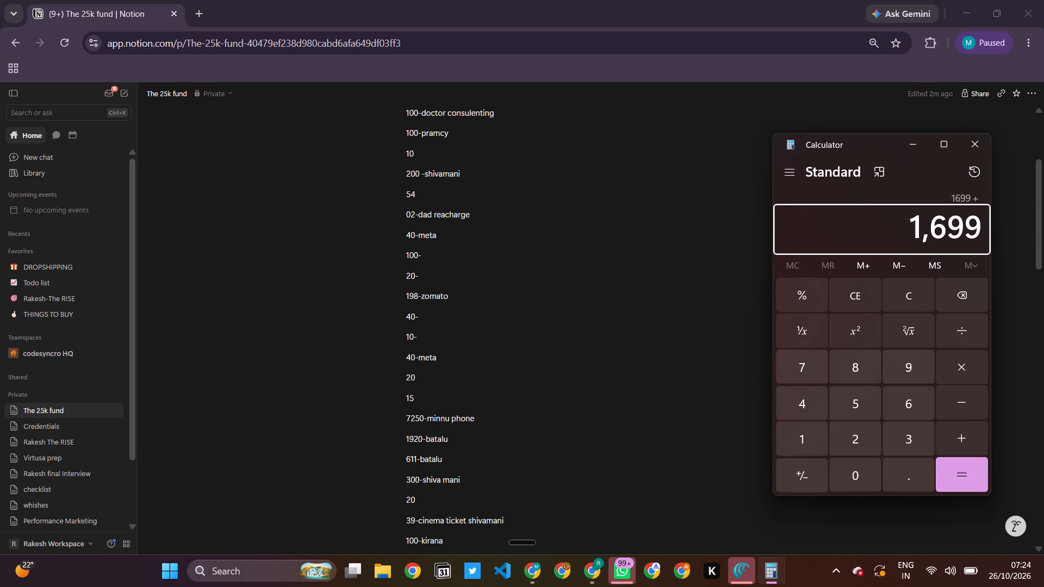
Add the amounts from the minnu phone line through the kirana line to the sum: 7250, 611, 300, 20, 39 and 100.
key("7")
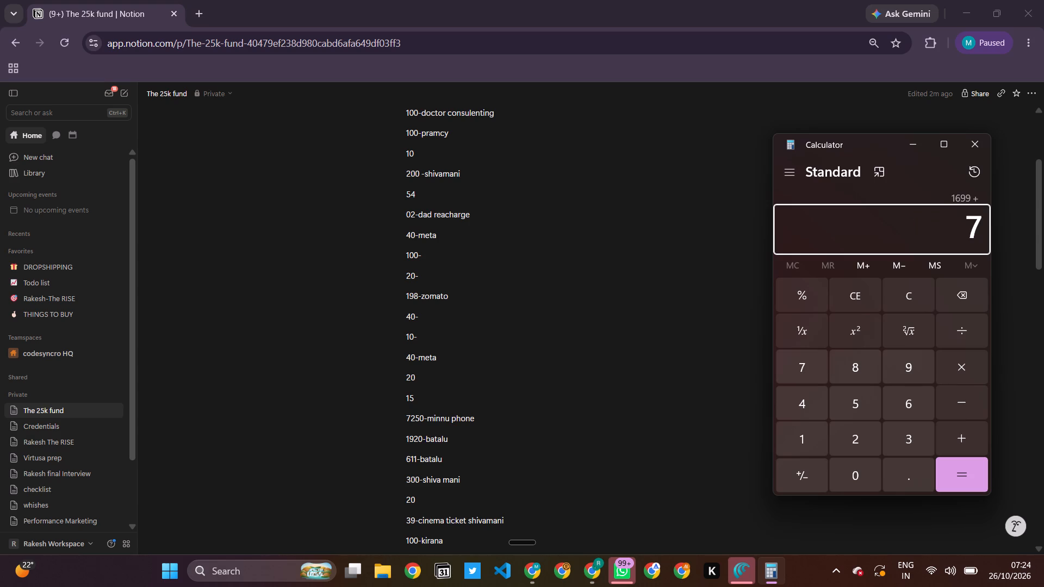
type("250")
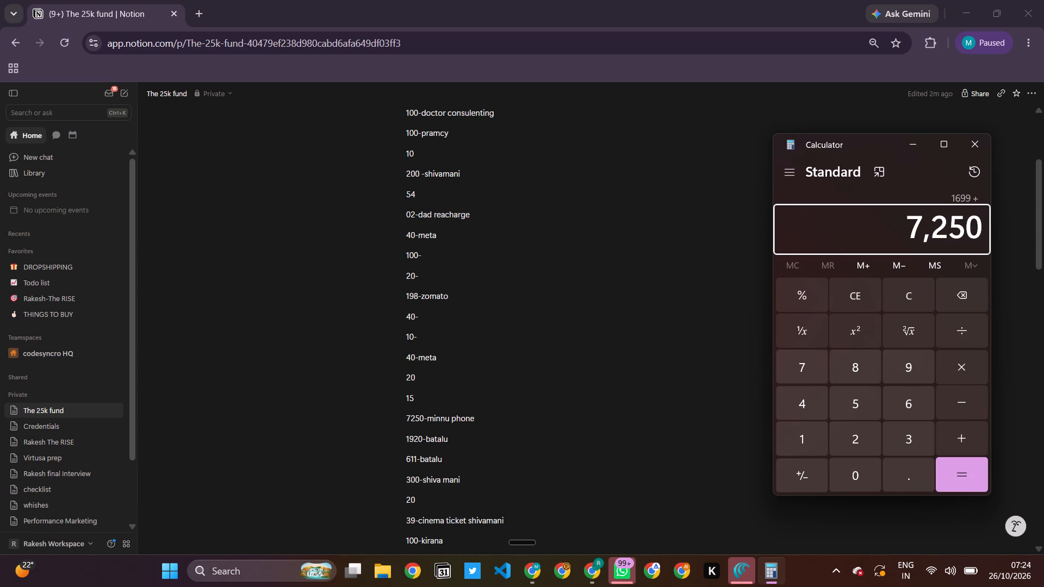
type("+611")
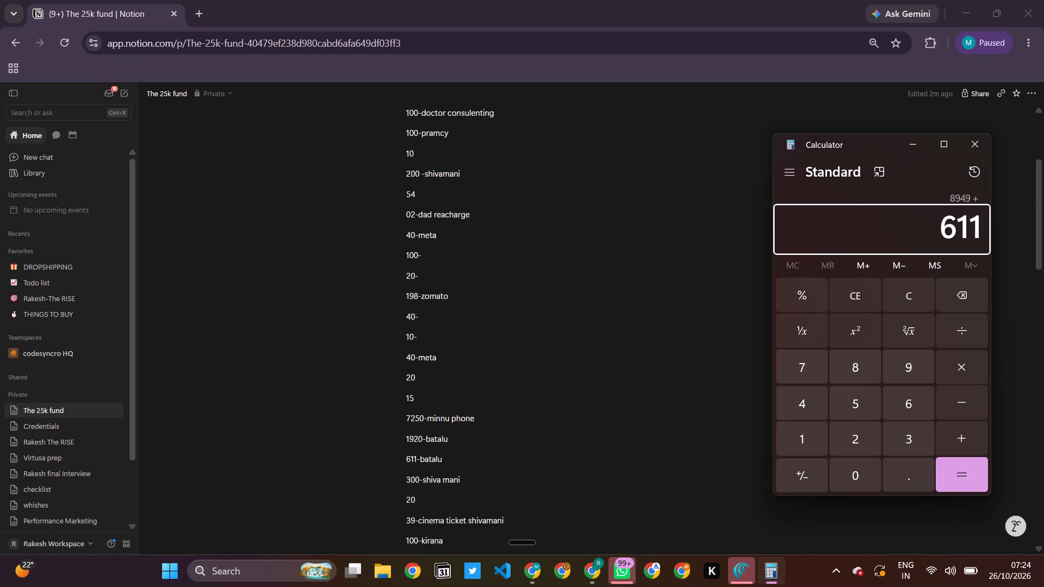
key("plus")
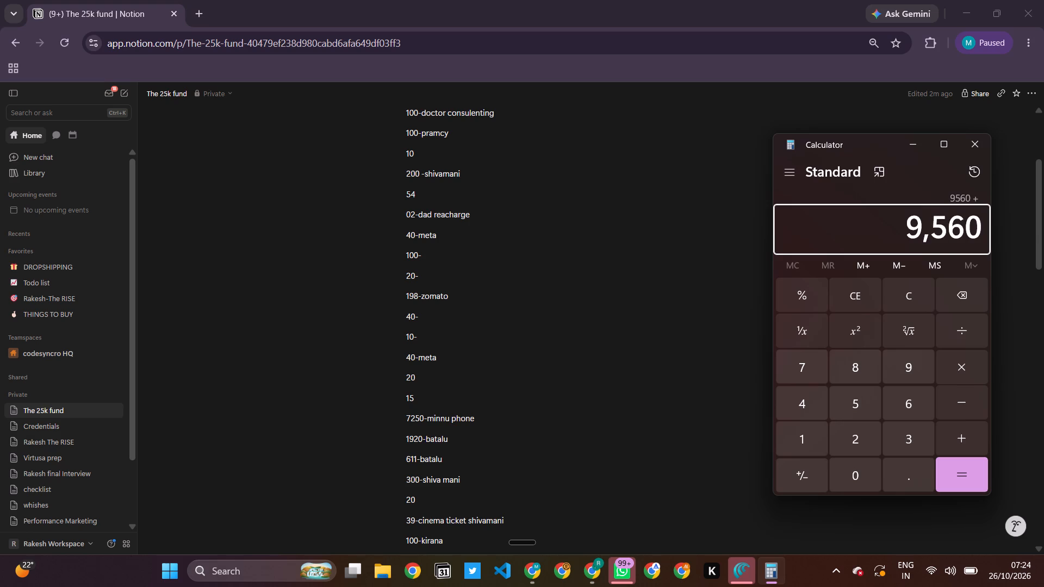
type("300")
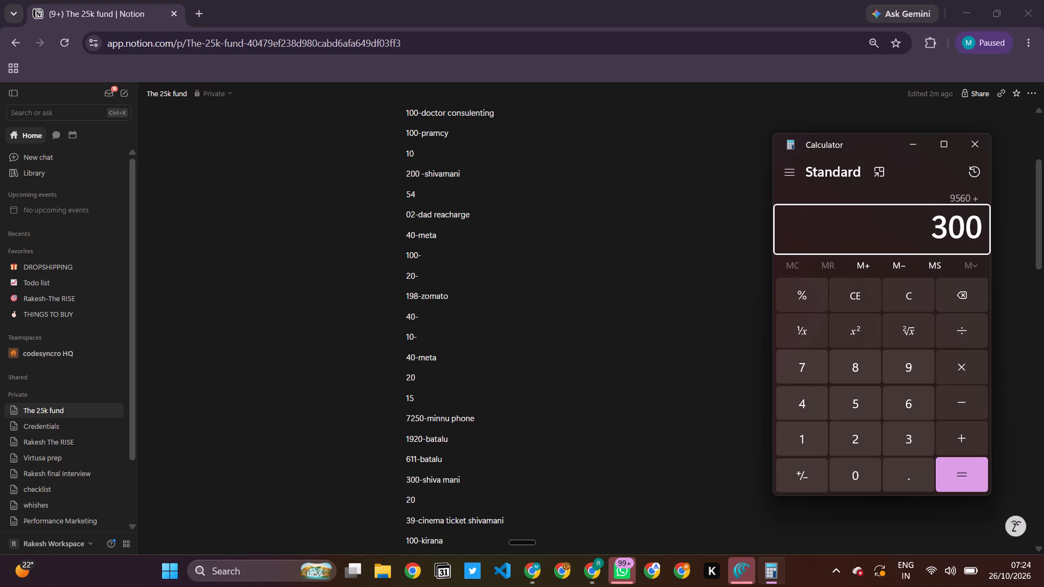
type("+20+")
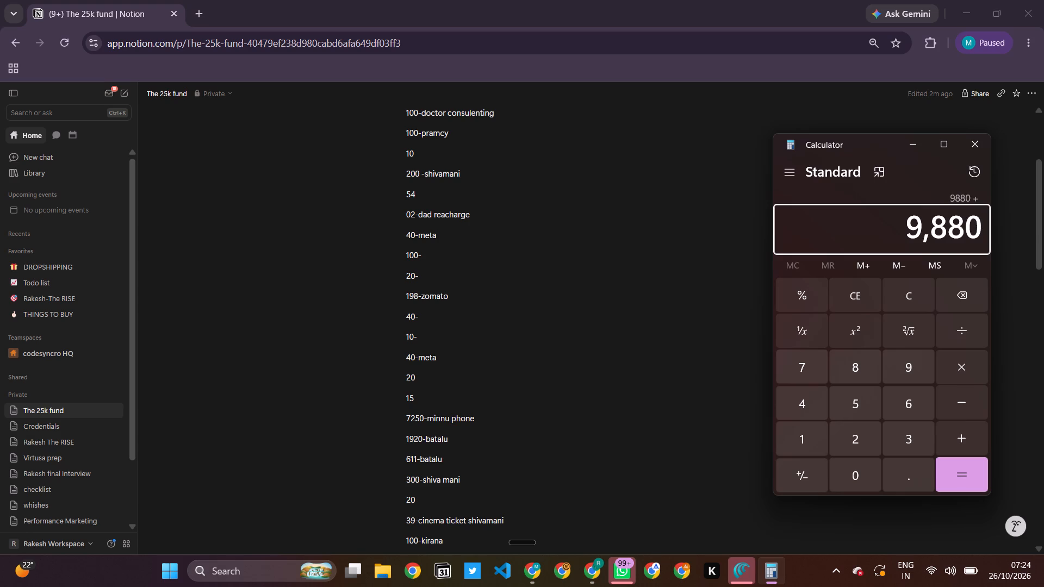
type("39+100+")
Continue the personal spending sum further down the Notion list with 20, 39, 100, 80, 96 and 39.
scroll(478, 380, "down", 1)
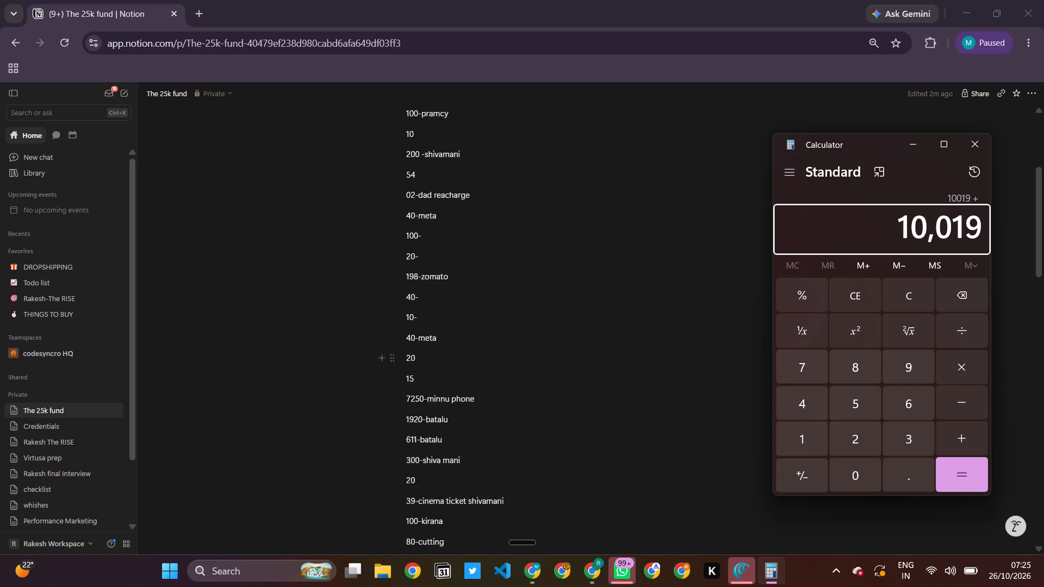
scroll(478, 380, "down", 1)
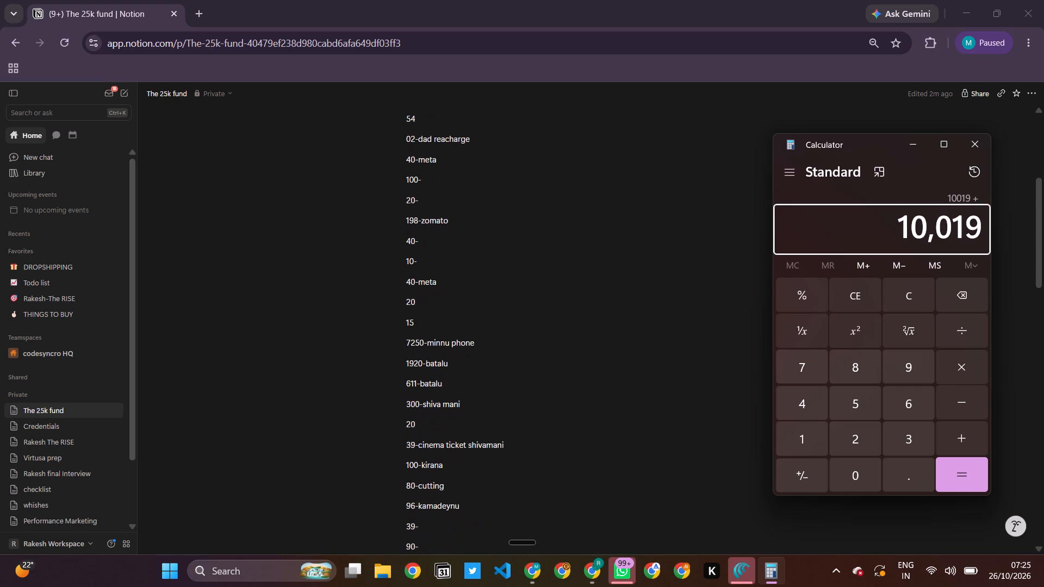
scroll(478, 380, "down", 1)
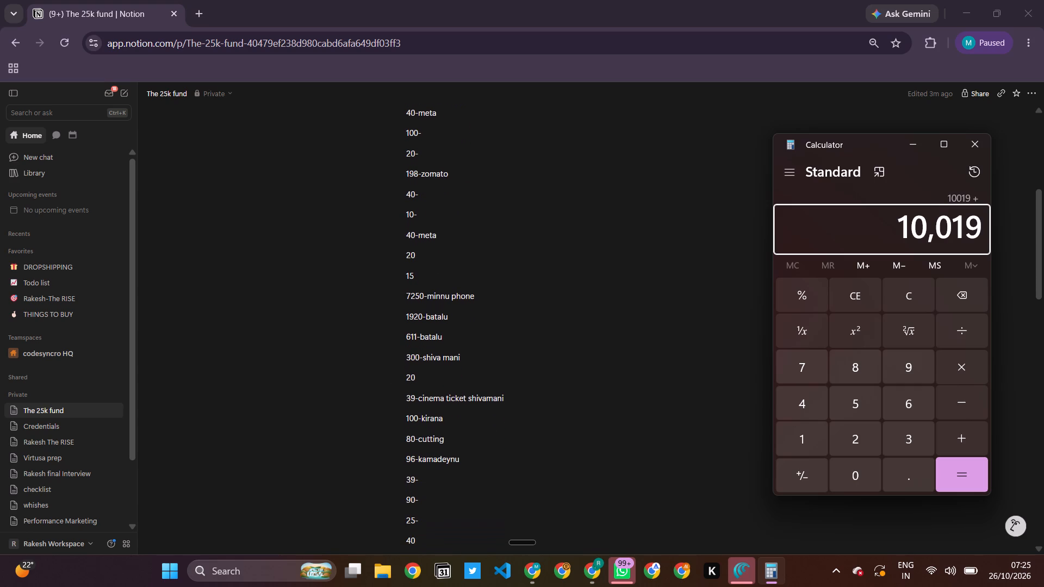
scroll(478, 380, "down", 1)
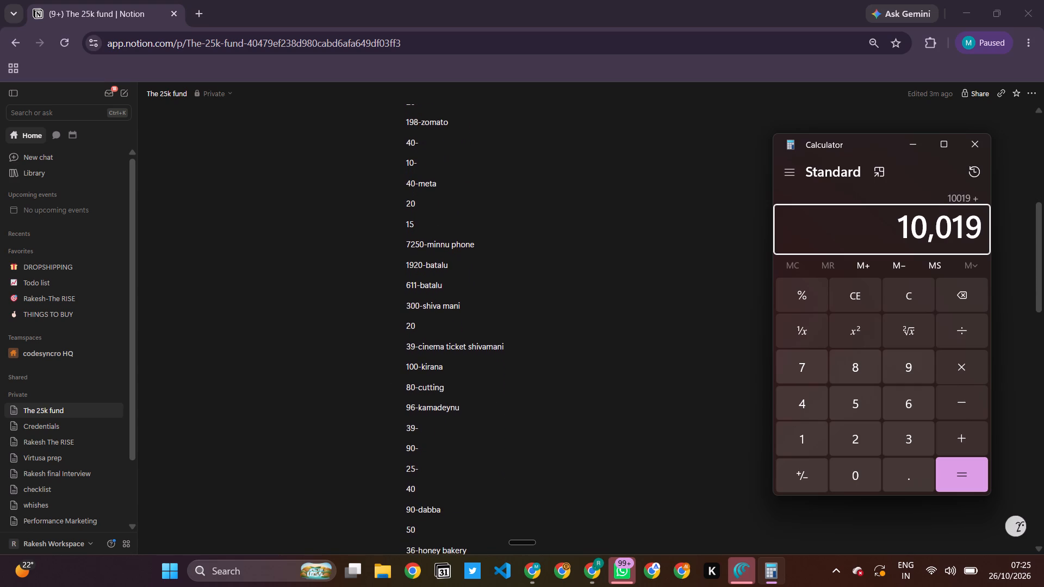
scroll(478, 380, "down", 1)
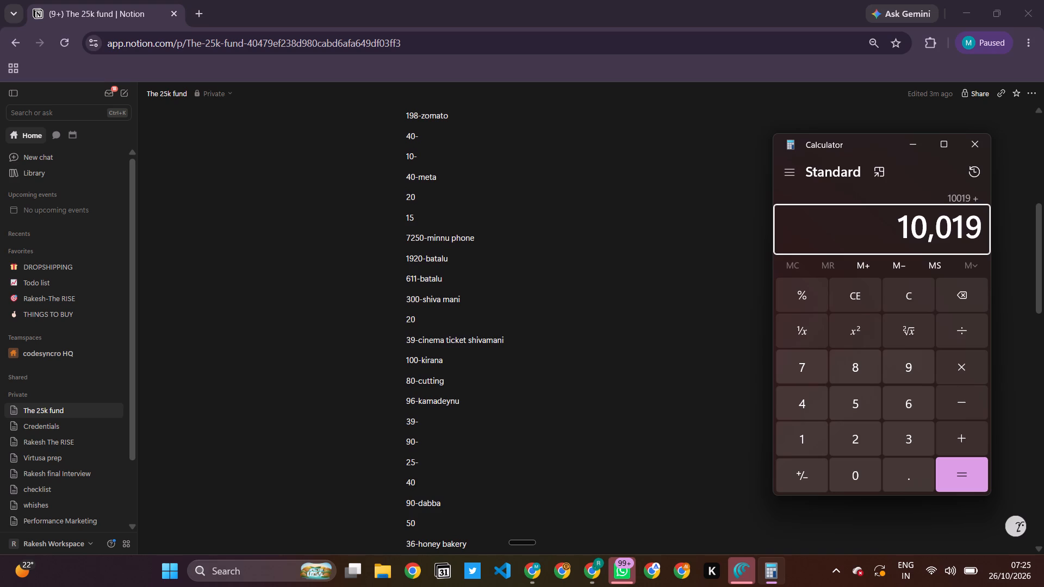
scroll(478, 380, "down", 4)
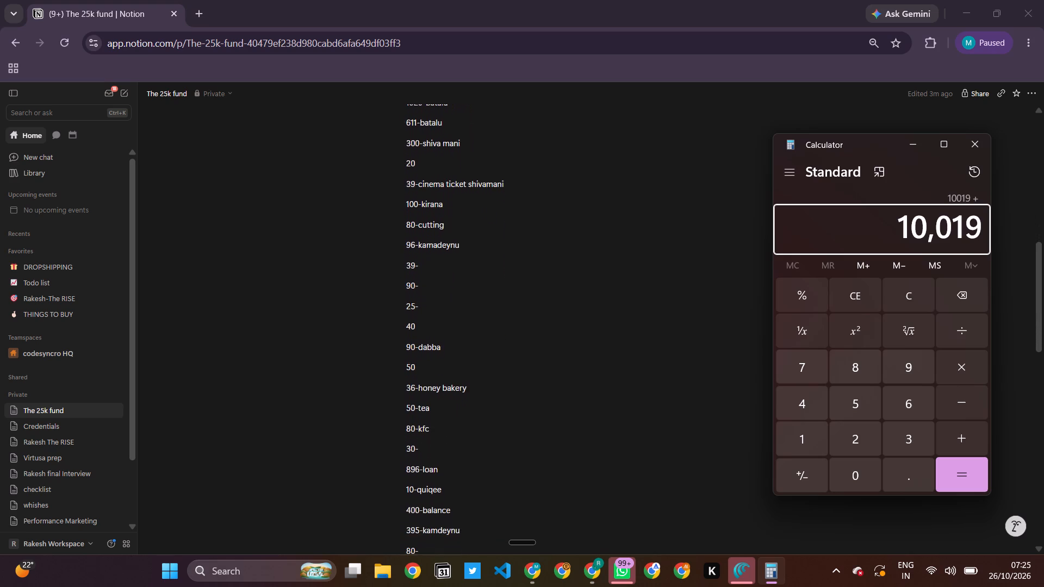
scroll(478, 380, "down", 1)
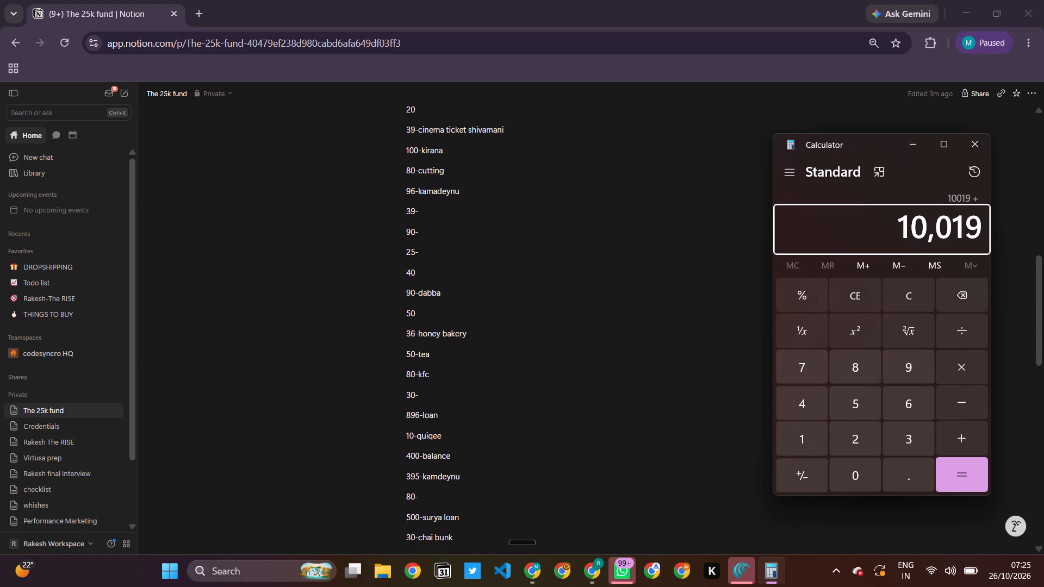
type("20")
key("plus")
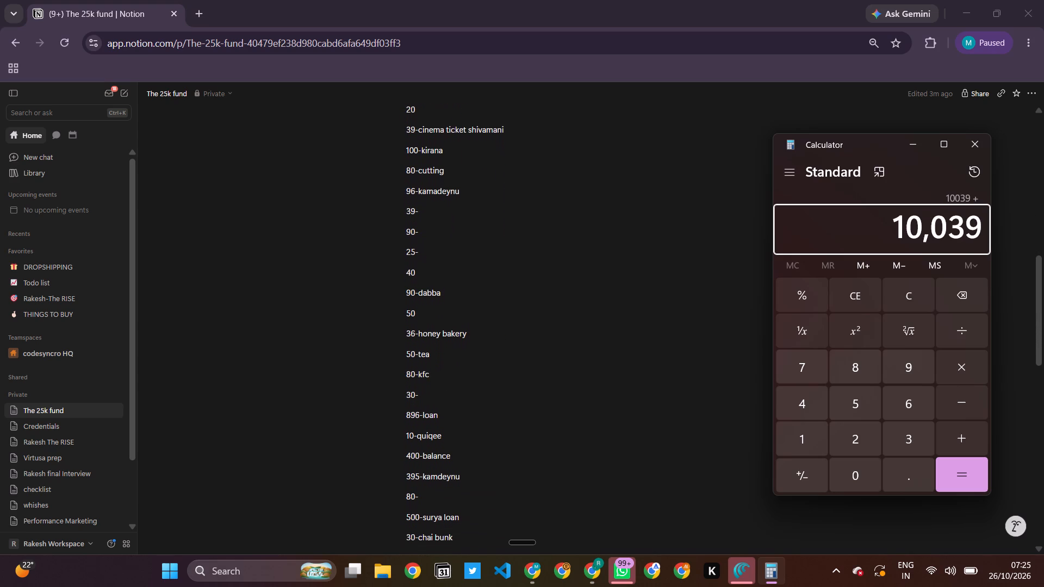
type("39")
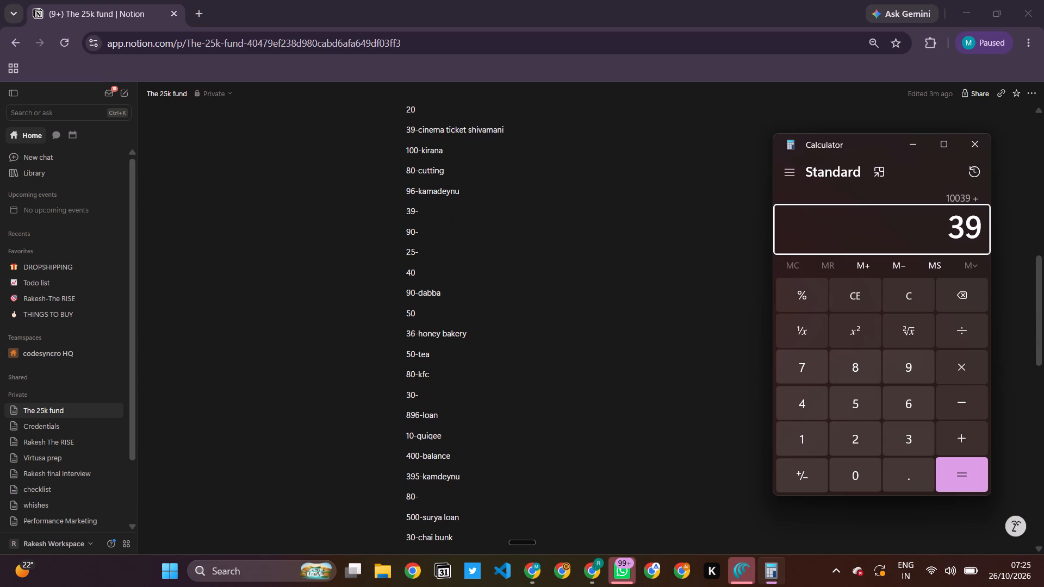
key("plus")
type("100+")
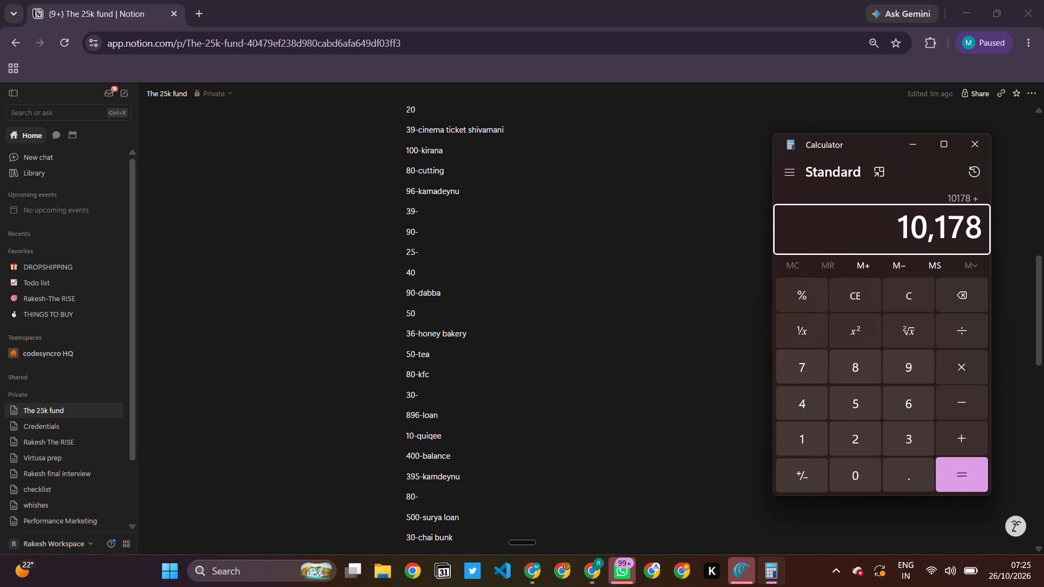
type("80+")
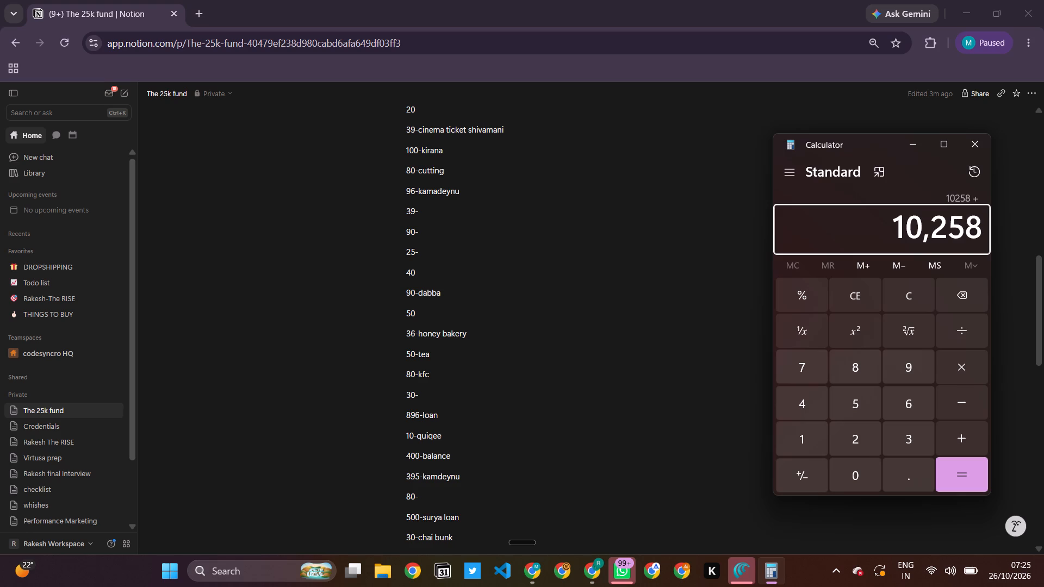
type("96+")
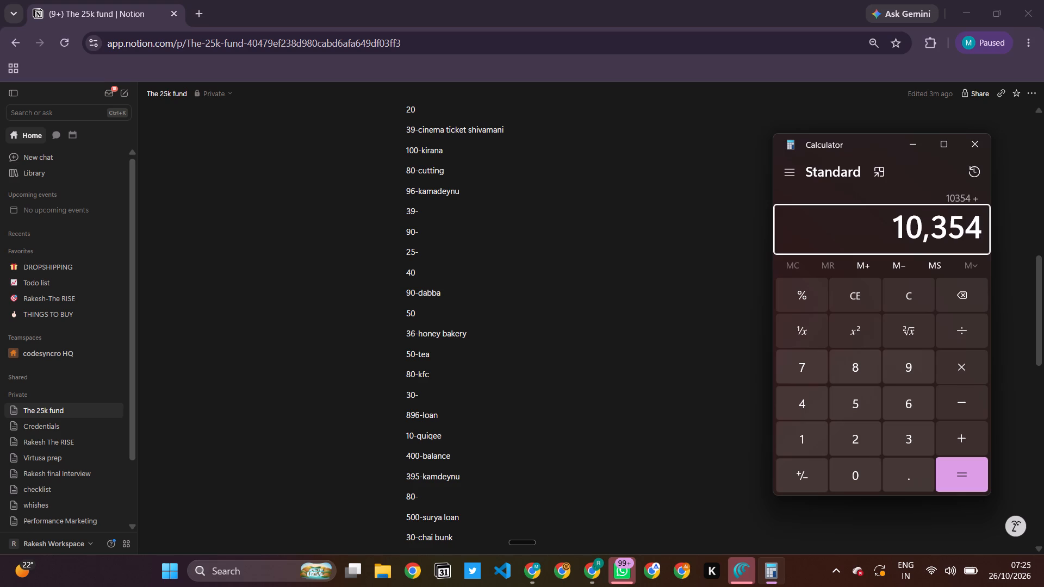
type("39+")
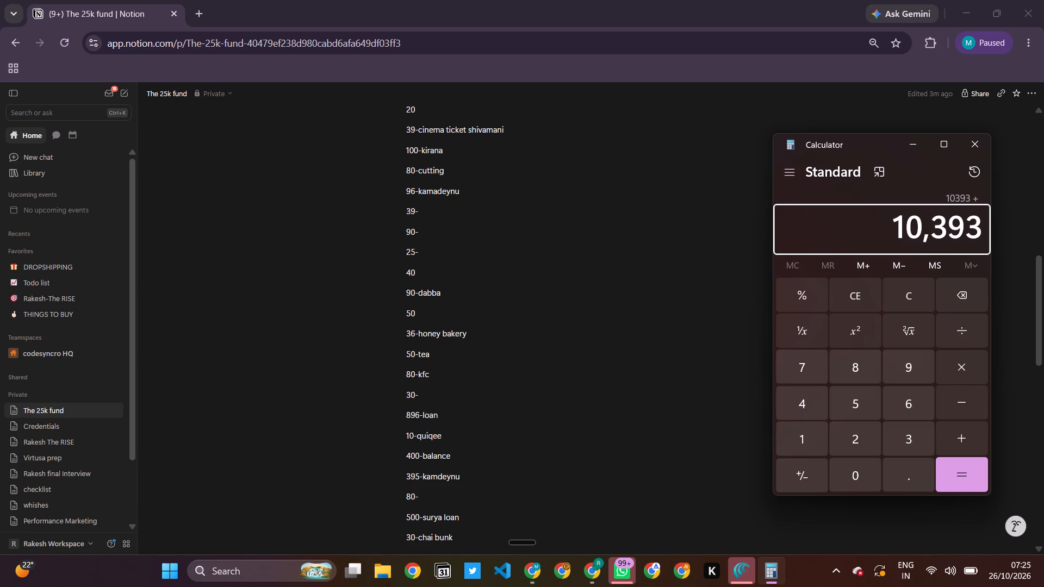
Add the next personal spending amounts to the running sum: 90, 25, 40, 90, 50, 36, 80 and 30.
key("9")
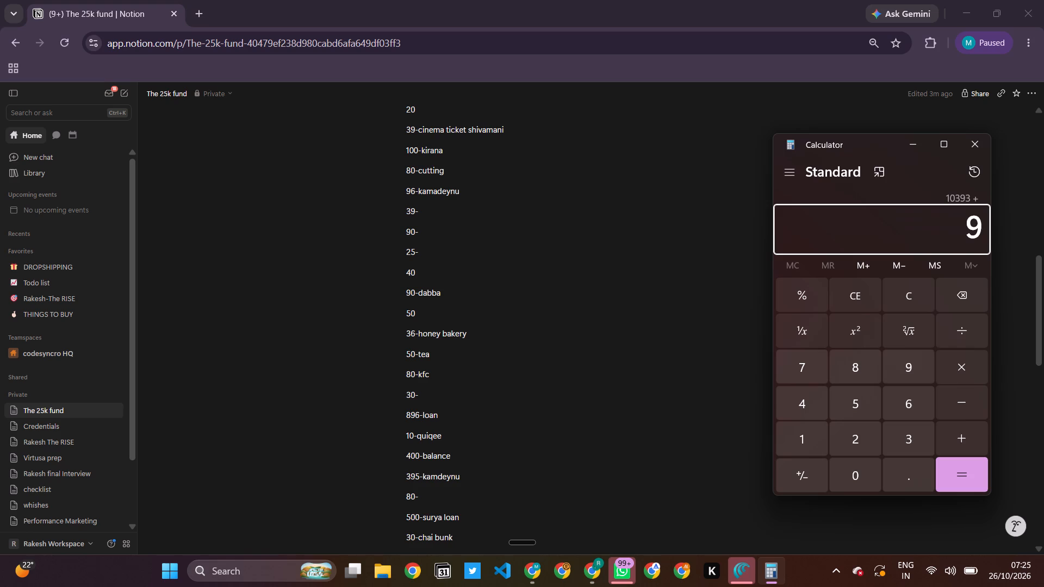
key("0")
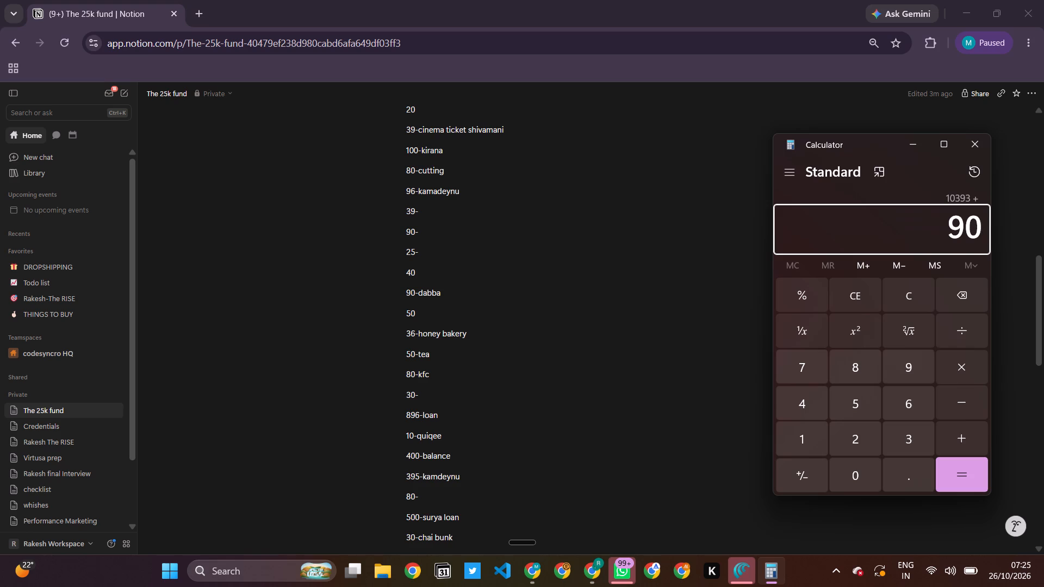
type("+25+40")
type("+90")
key("plus")
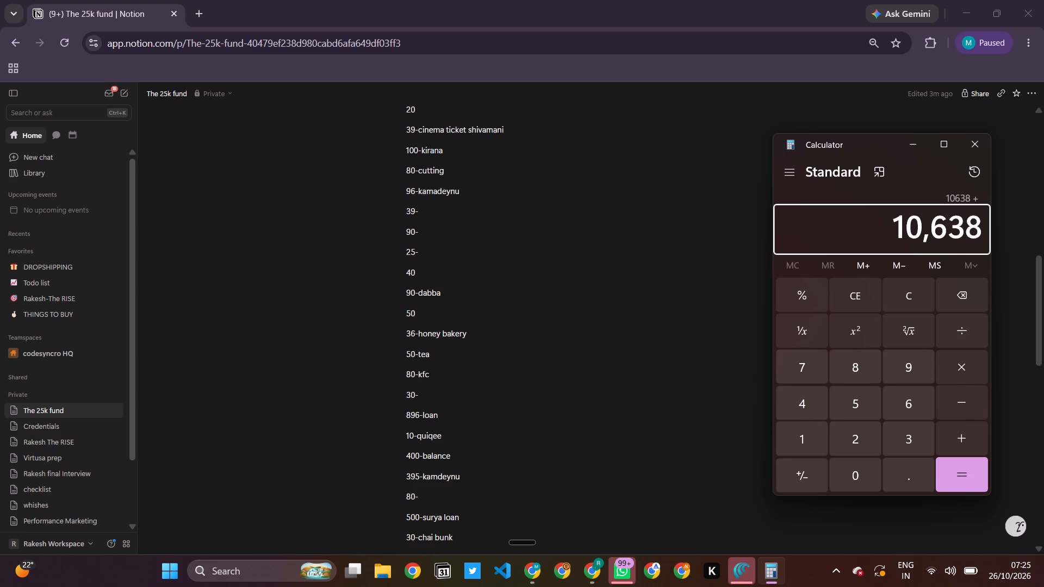
type("50+36+")
key("8")
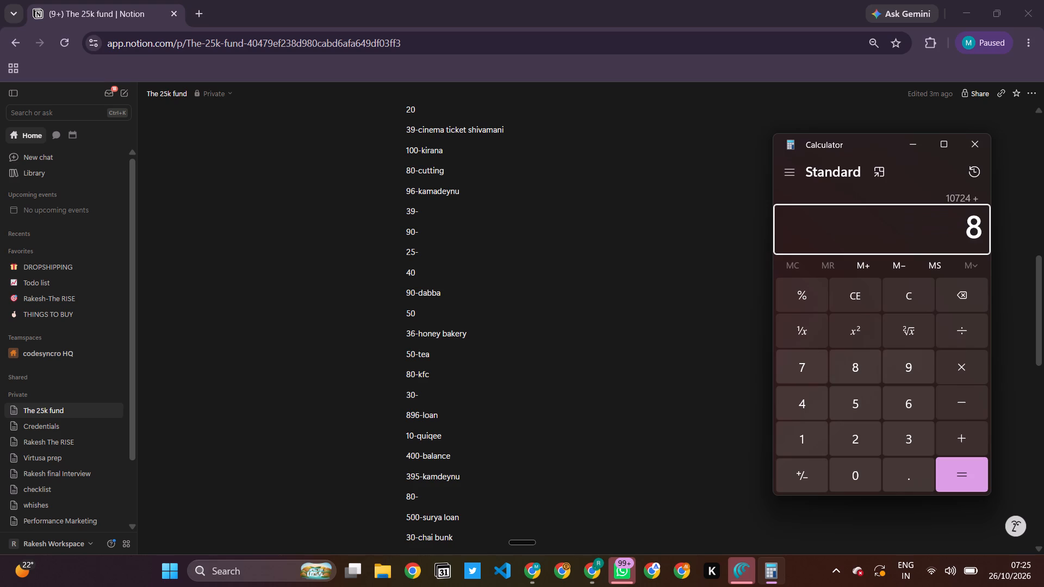
key("0")
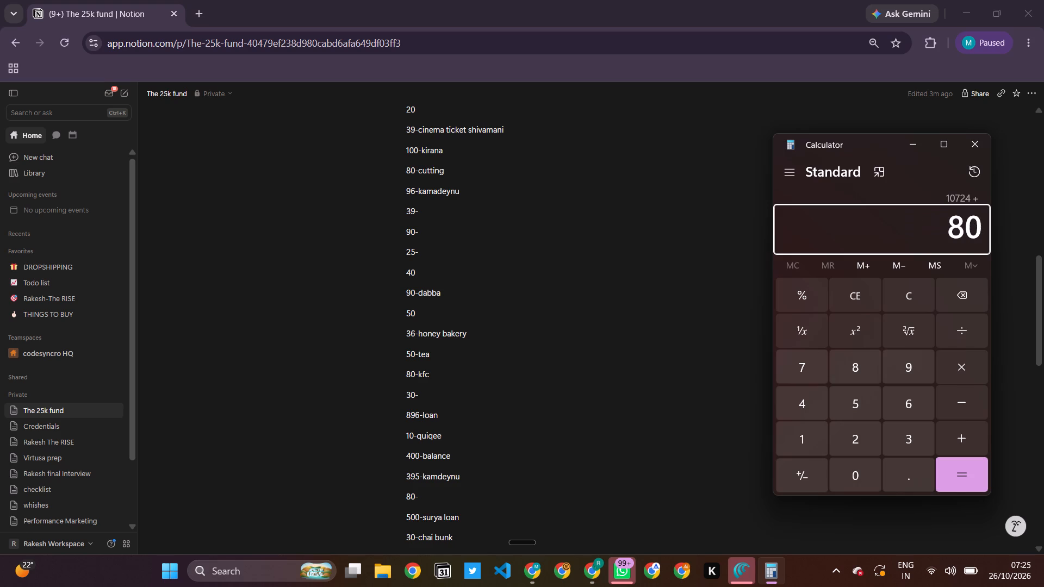
type("+30+")
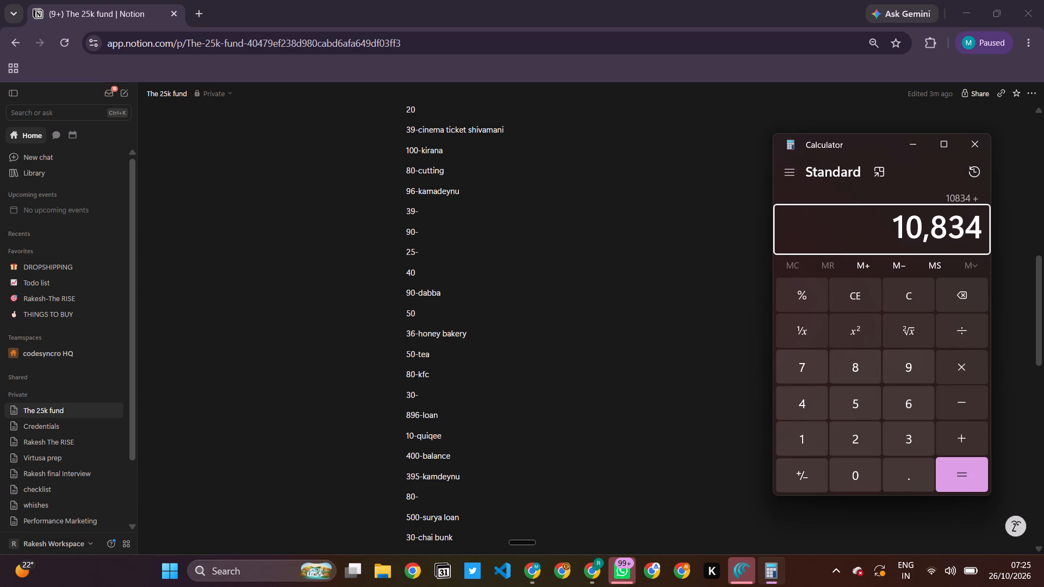
Add the remaining personal spending amounts to the running sum: 896, 10, 400, 395, 80, 30 and 500.
key("8")
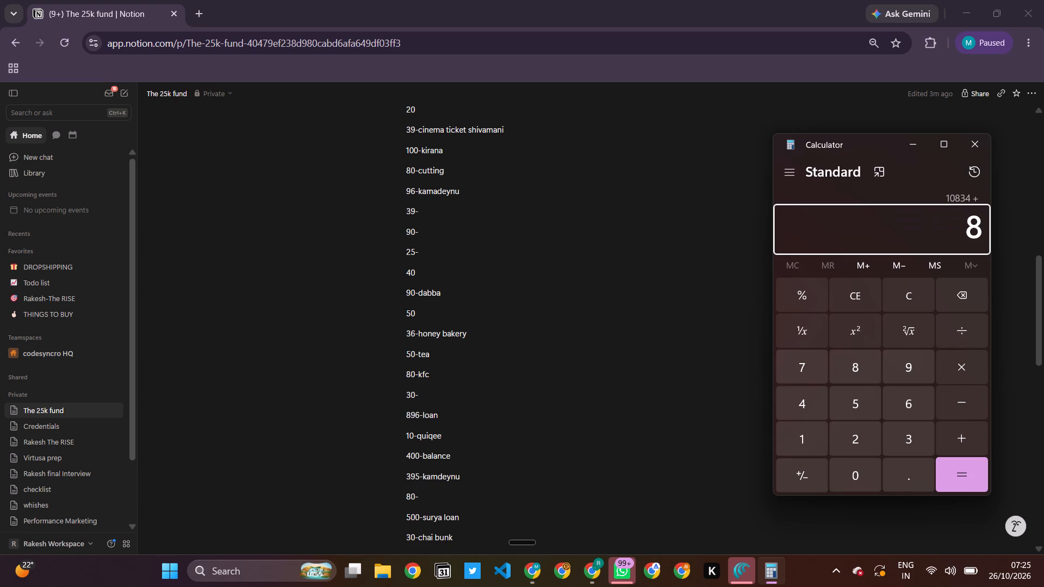
type("96")
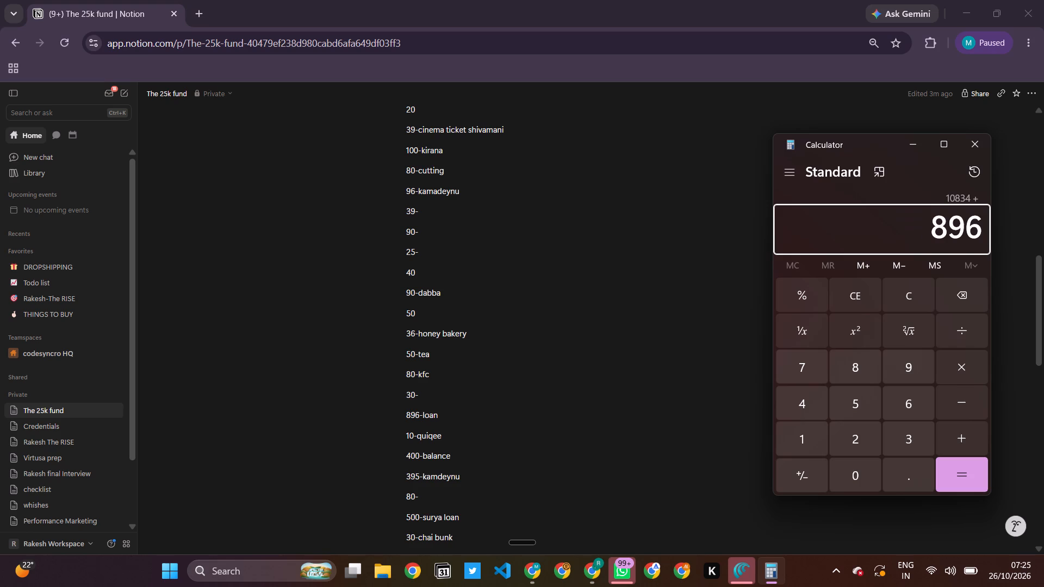
key("plus")
type("10")
type("+400+")
type("395")
key("plus")
type("80")
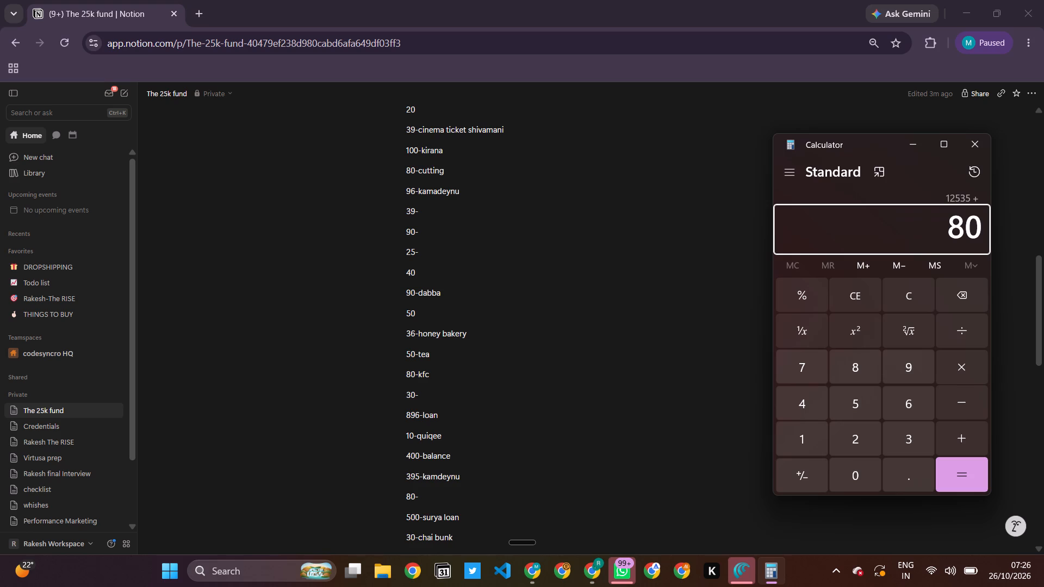
type("+30")
key("plus")
type("500")
key("plus")
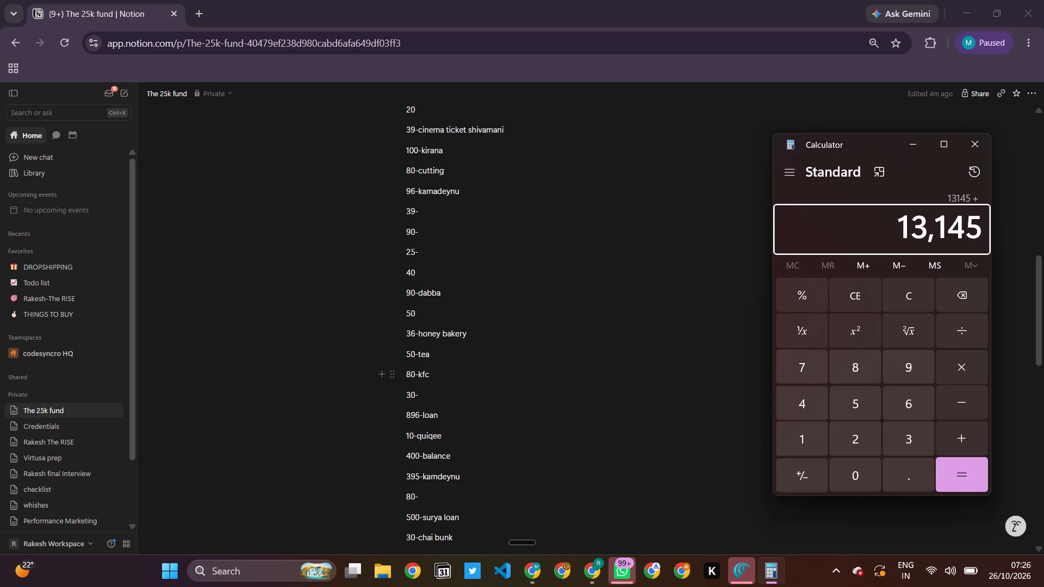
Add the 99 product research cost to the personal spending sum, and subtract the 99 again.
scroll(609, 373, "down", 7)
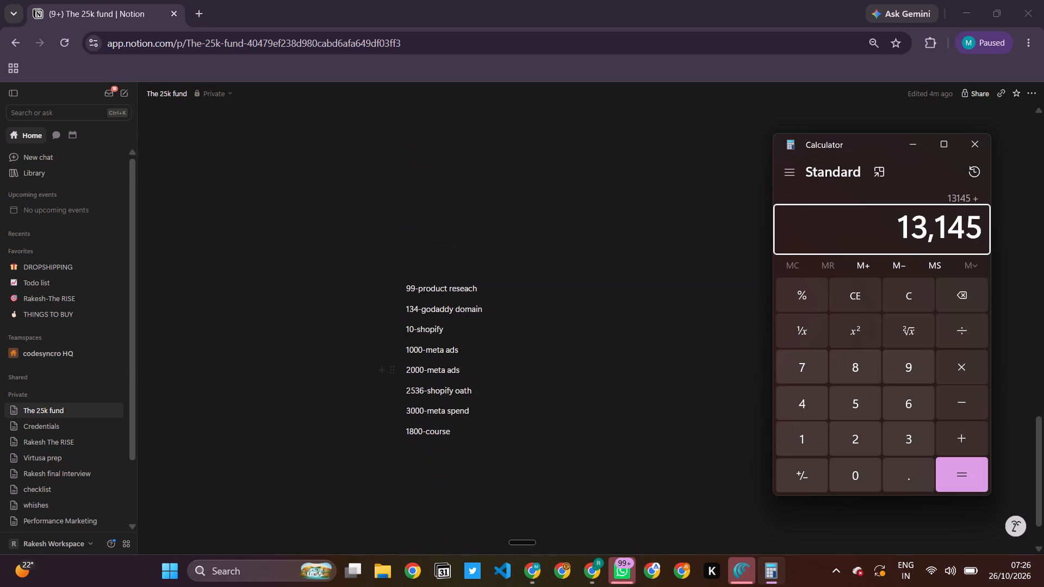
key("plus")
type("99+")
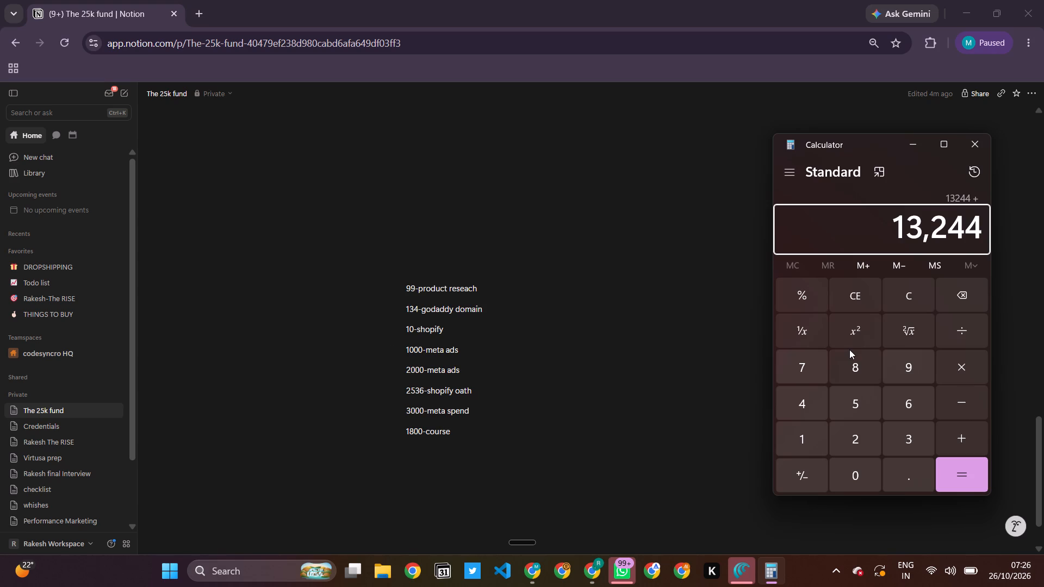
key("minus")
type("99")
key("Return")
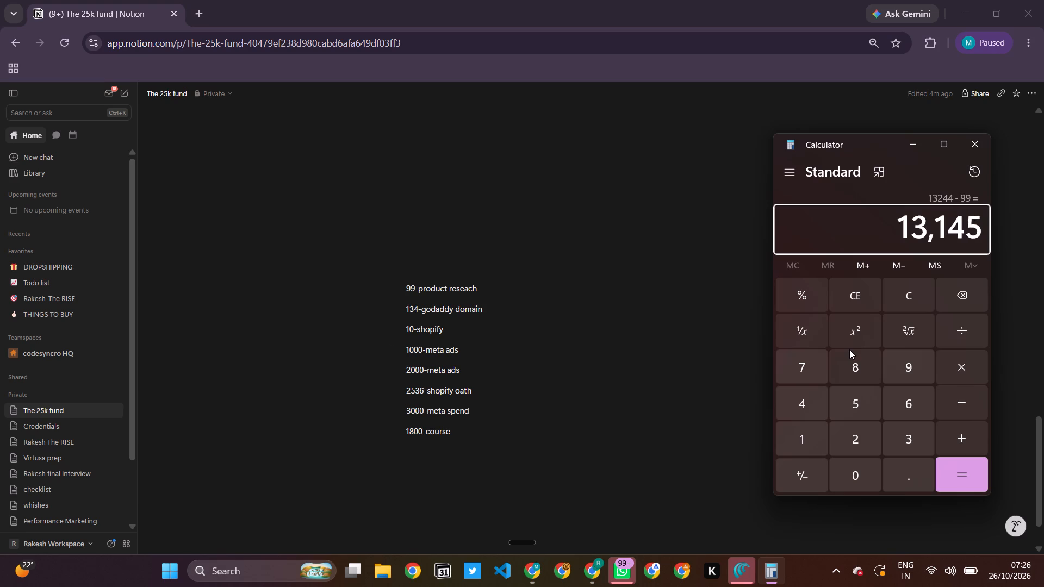
Capture a screen snip of the upper part of the Calculator window showing the personal spending total.
key("shift+super+s")
right_click_drag(771, 123, 869, 198)
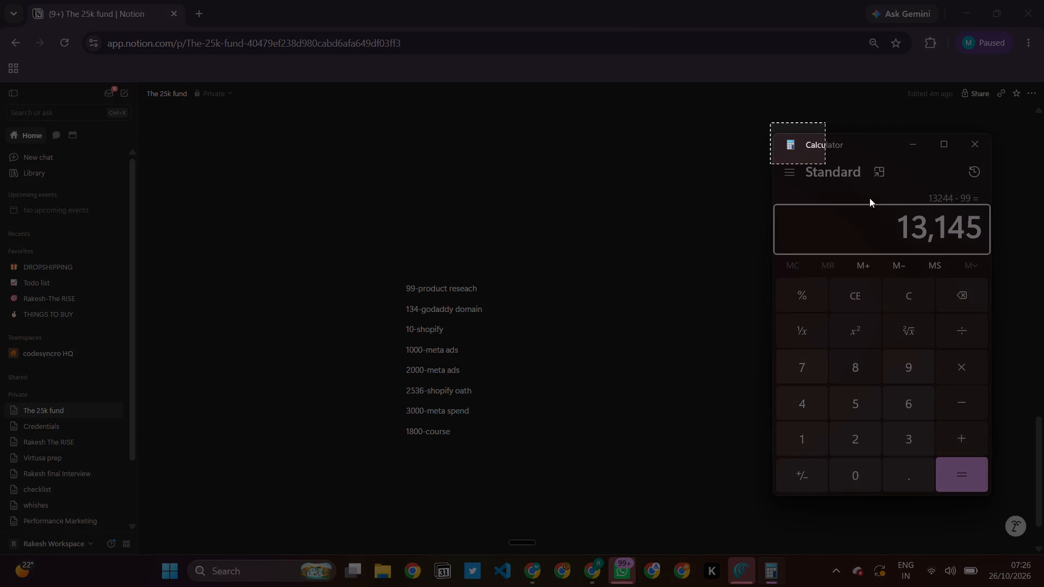
right_click_drag(869, 198, 1014, 264)
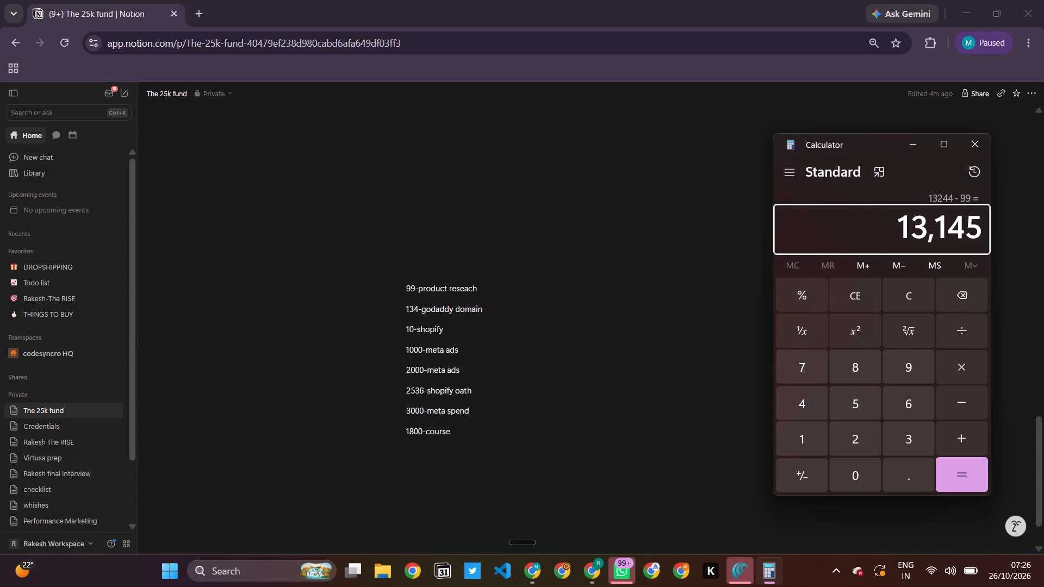
Add the business costs to the sum and total it: 99, 134, 10, 6000 for the three meta lines, 2536 and 1800.
key("plus")
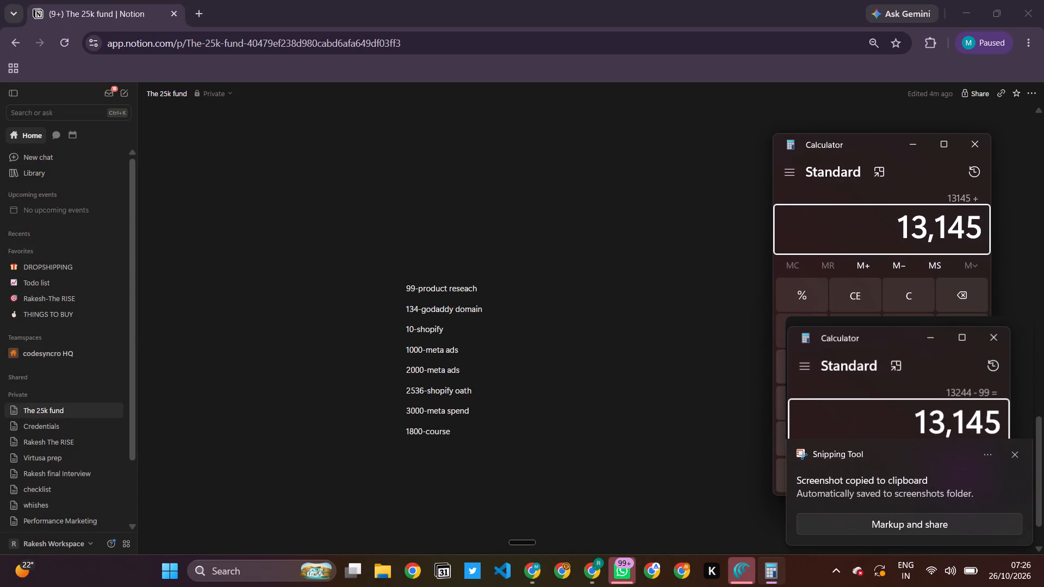
type("99")
type("+134+")
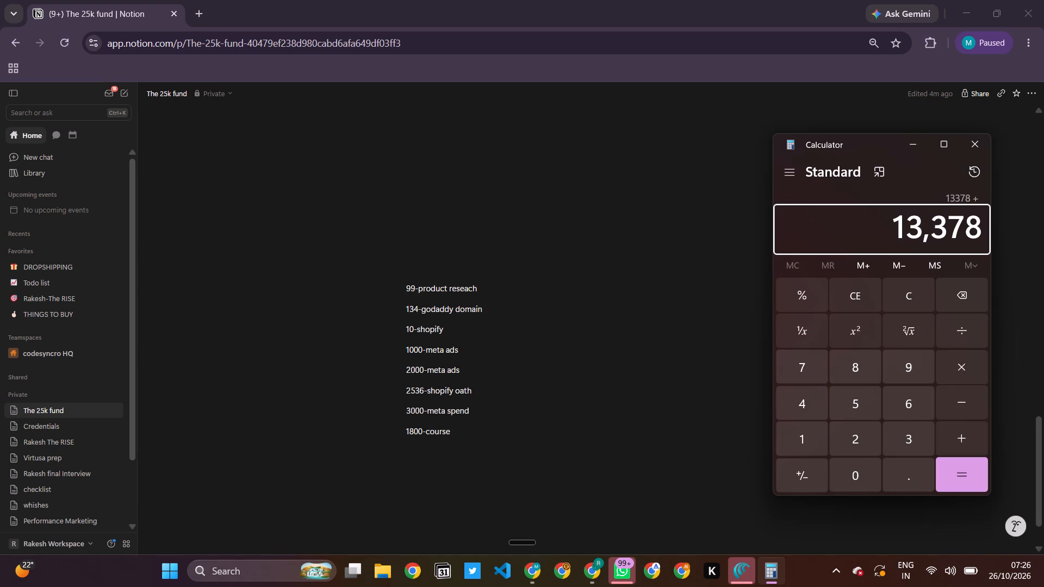
type("10")
key("plus")
type("6000")
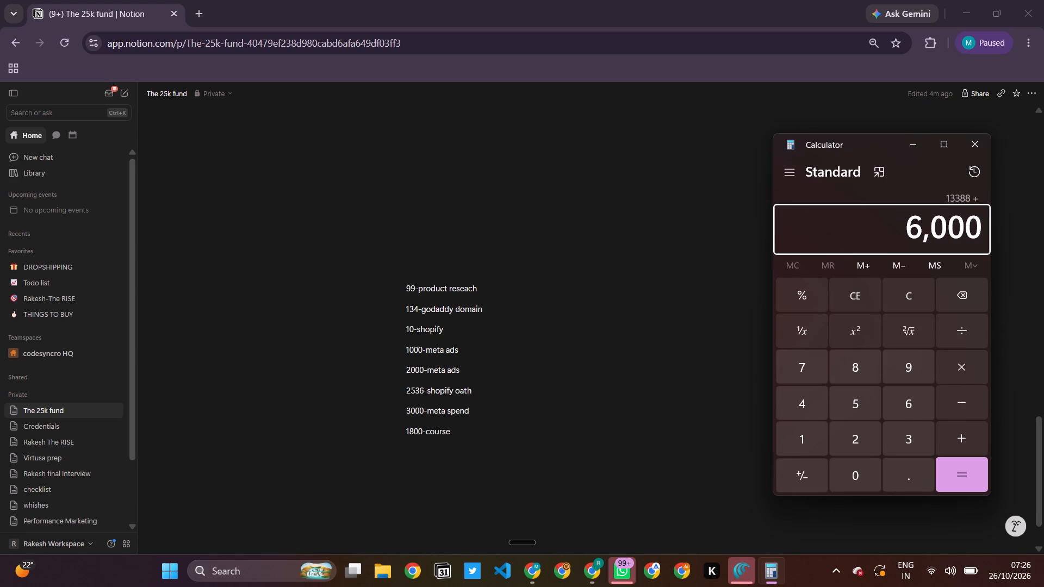
key("plus")
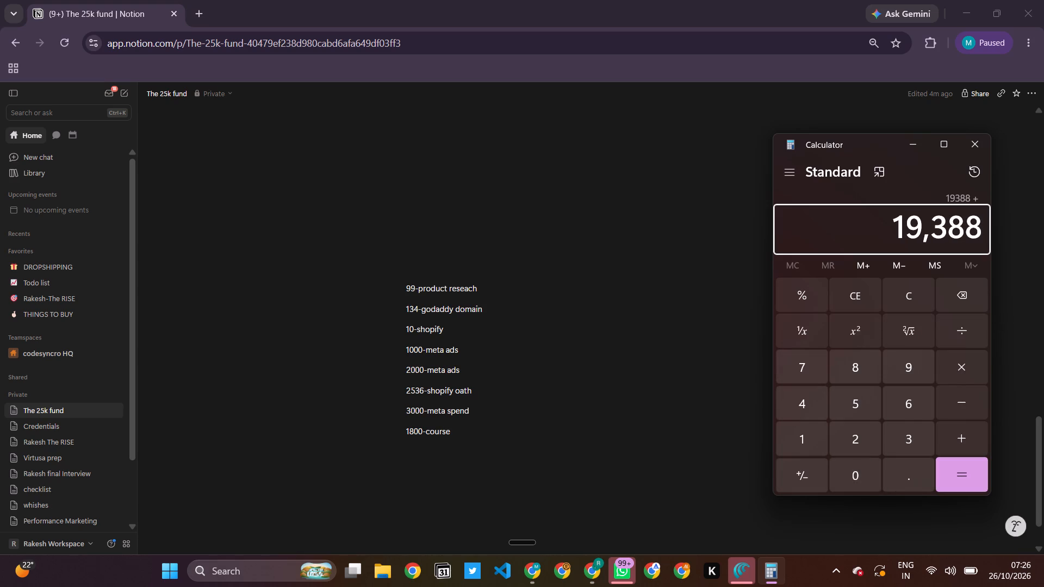
type("2536")
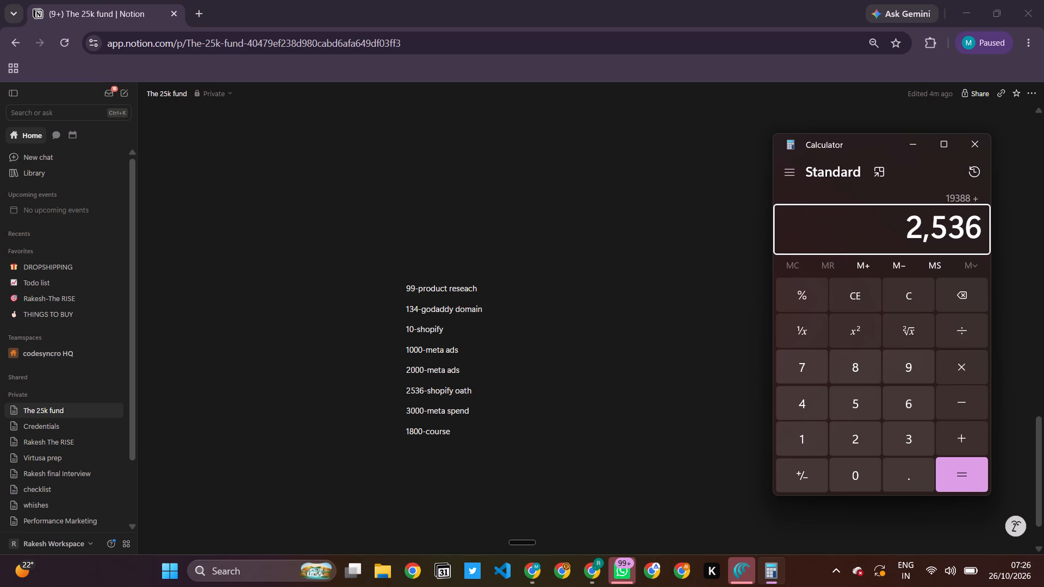
type("+18")
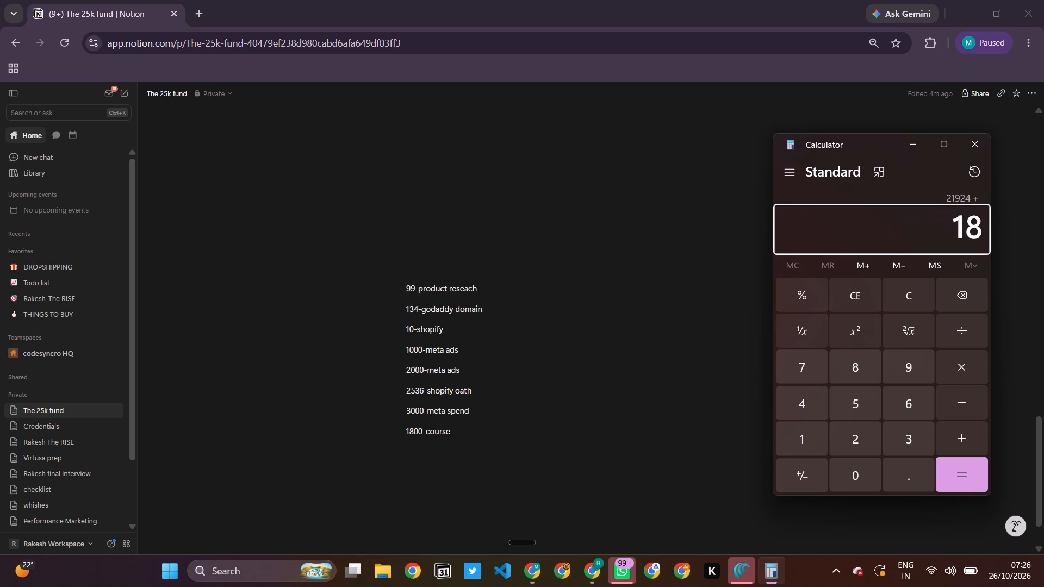
type("00")
key("Return")
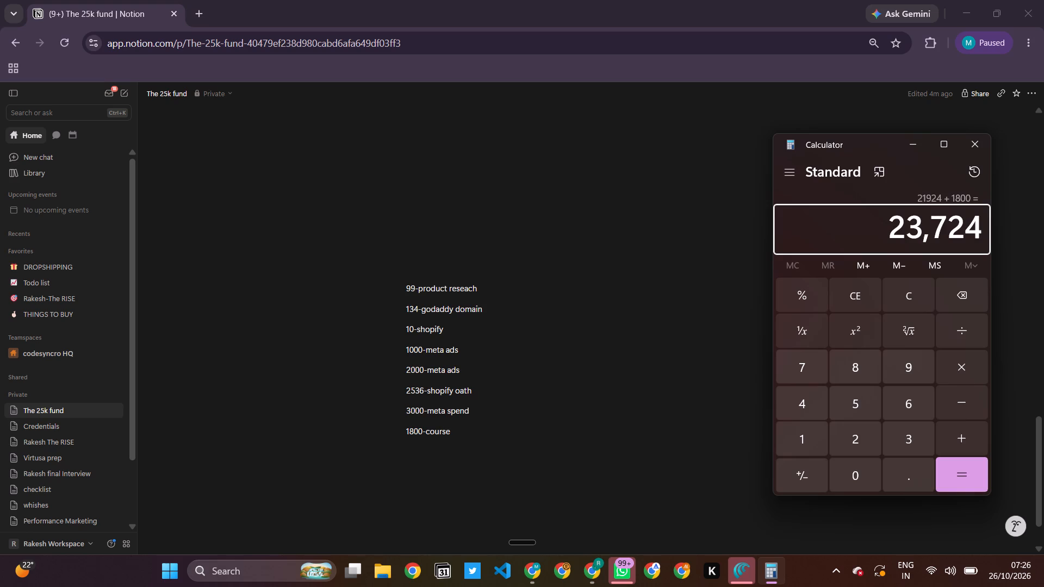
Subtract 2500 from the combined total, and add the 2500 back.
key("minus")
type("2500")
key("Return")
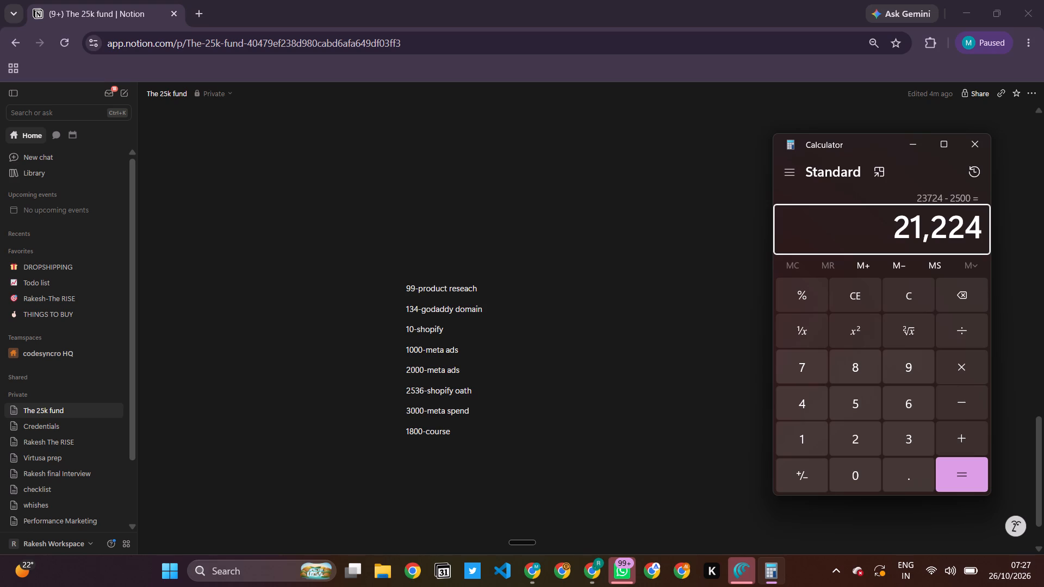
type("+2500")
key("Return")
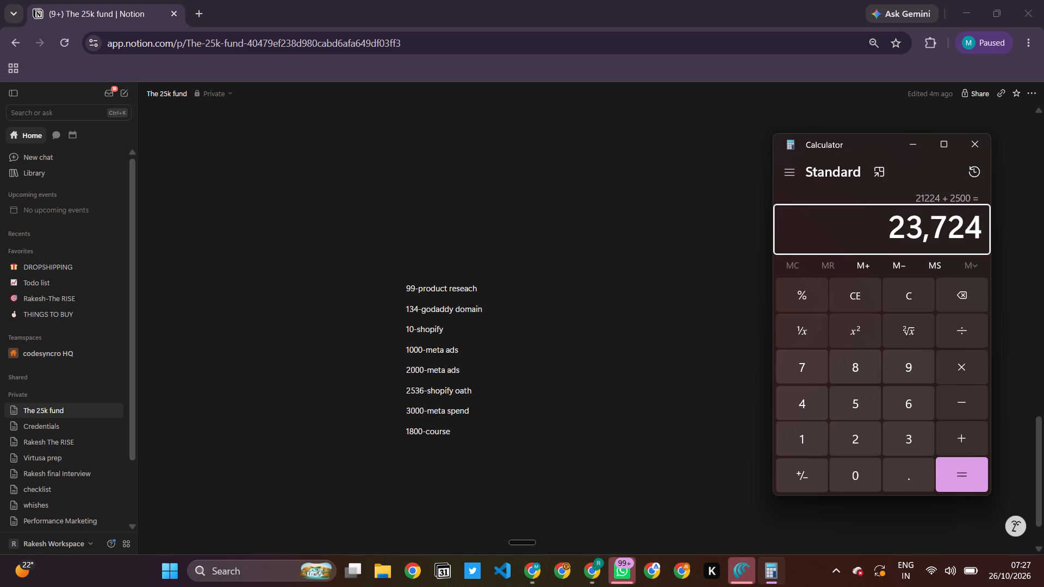
Subtract the 25000 fund amount from the combined total of personal spending and business costs.
type("-25000")
key("Return")
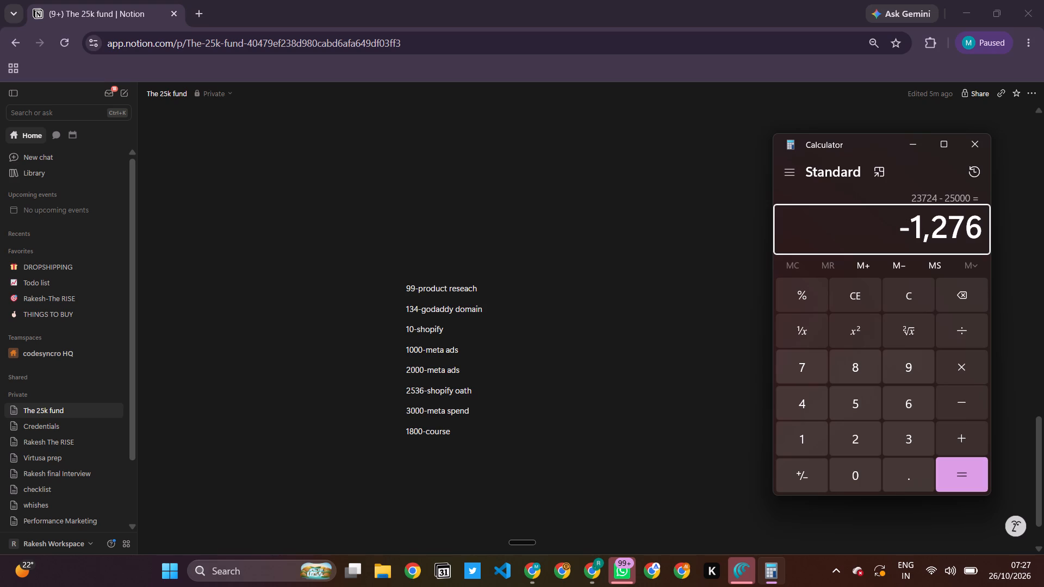
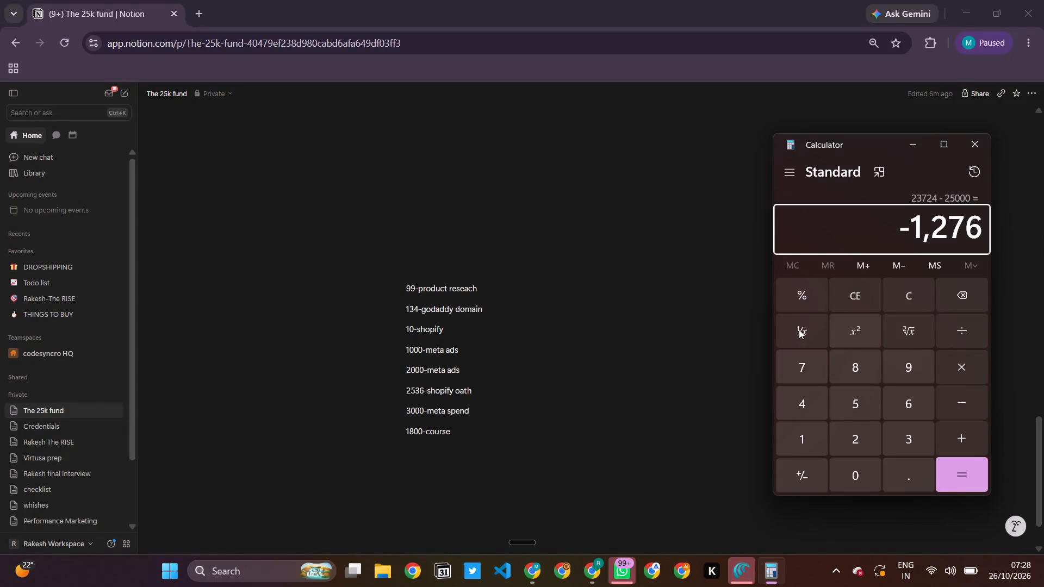
Give anyone on the web with the link access to the Notion page The 25k fund and copy its link.
scroll(570, 193, "up", 8)
scroll(570, 193, "down", 1)
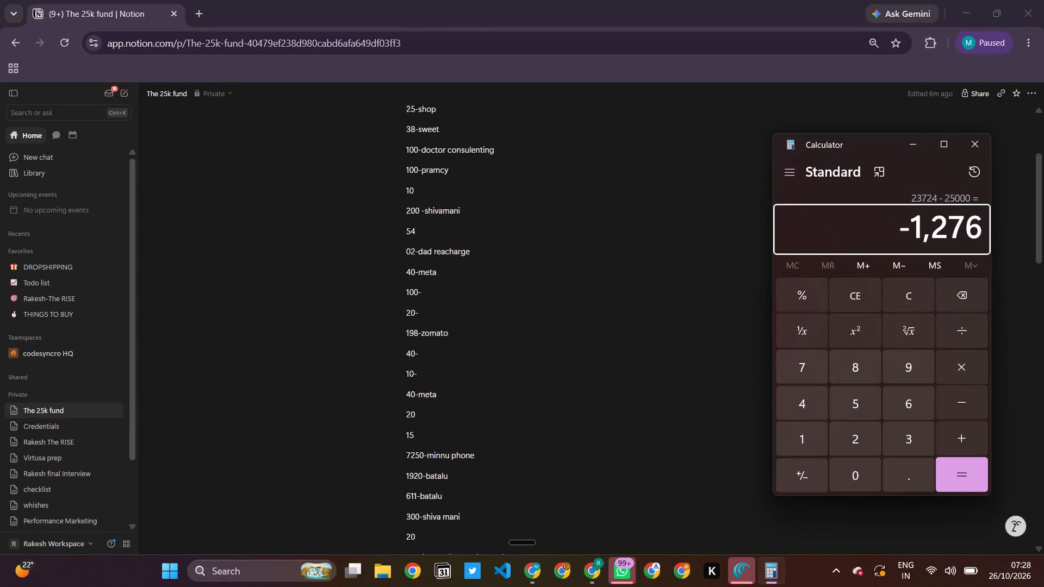
scroll(570, 193, "down", 3)
scroll(548, 338, "down", 1)
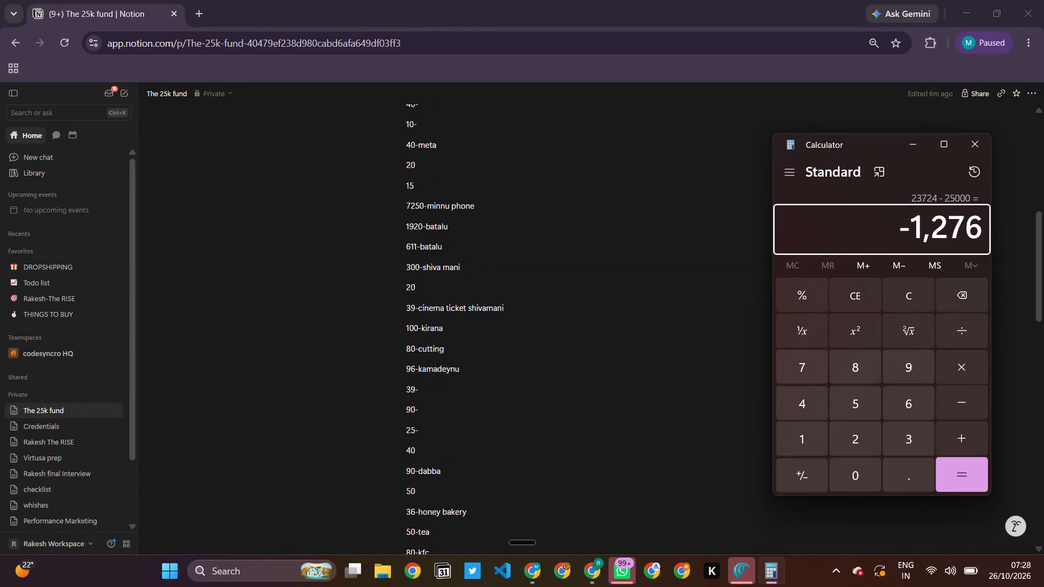
scroll(576, 275, "down", 1)
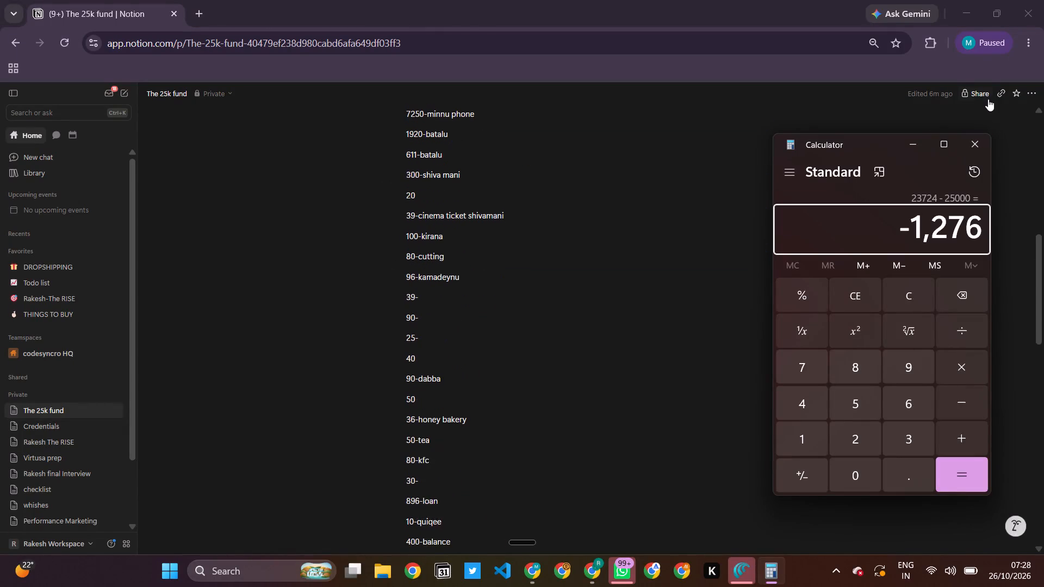
left_click(985, 88)
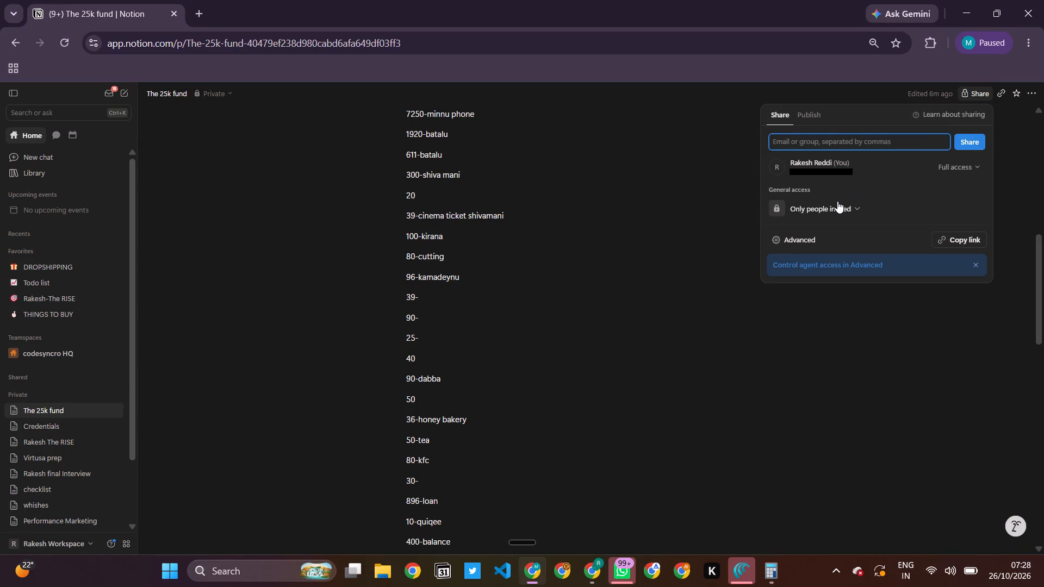
left_click(836, 205)
left_click(825, 243)
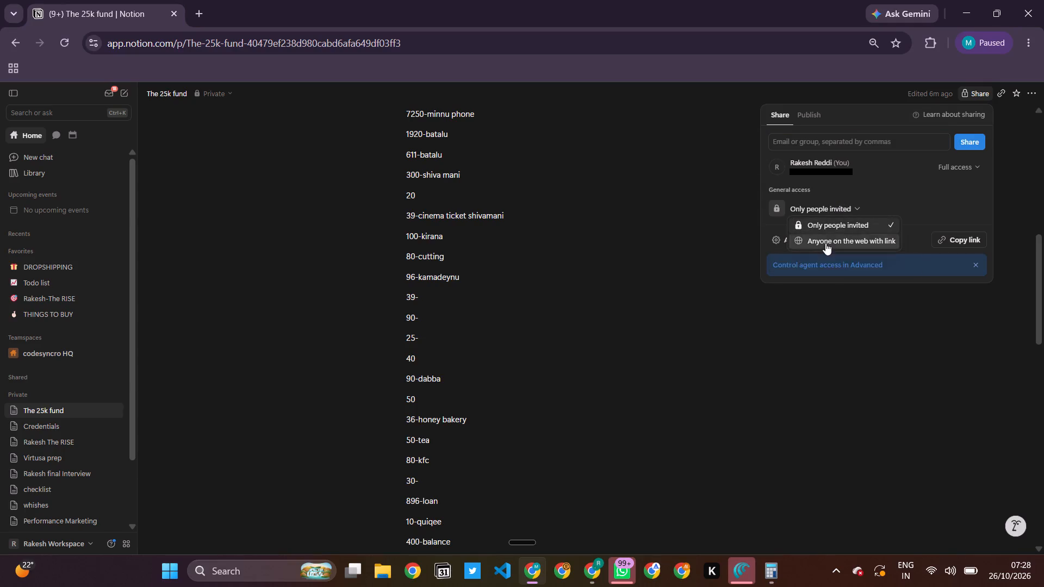
left_click(950, 254)
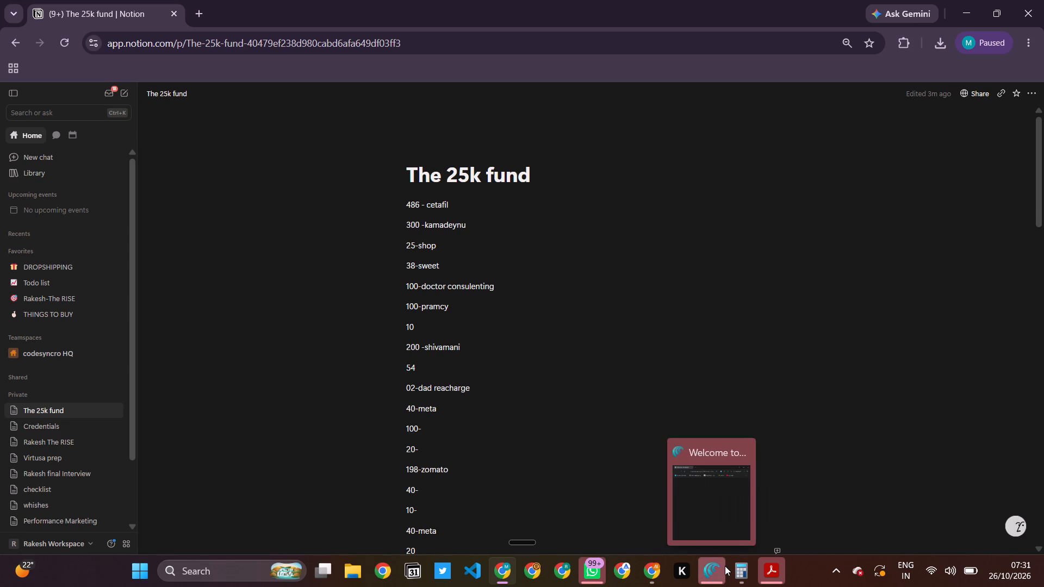
Close the background Welcome window and the window showing The 25k fund PDF.
left_click(739, 453)
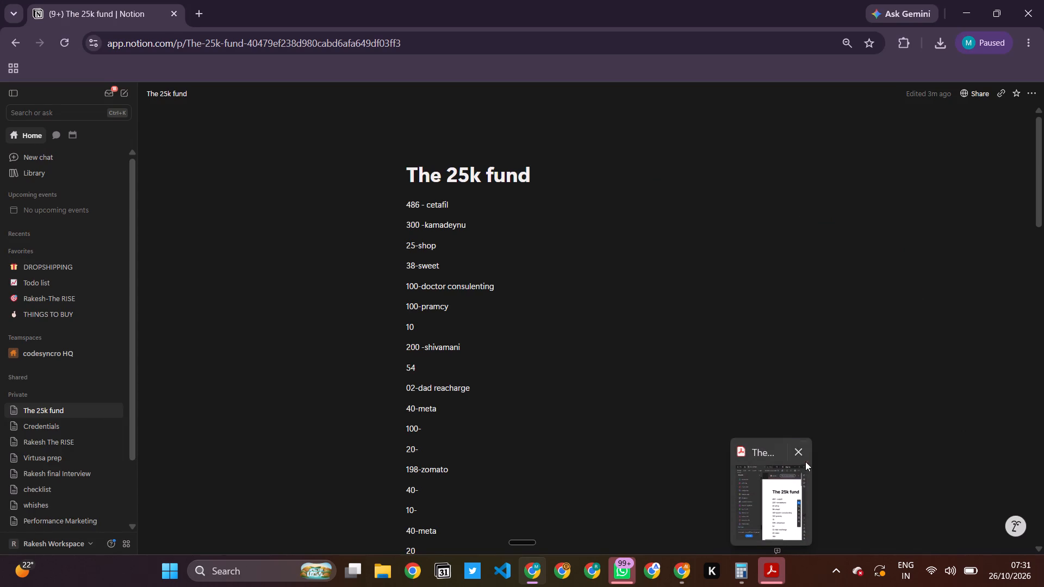
left_click(800, 446)
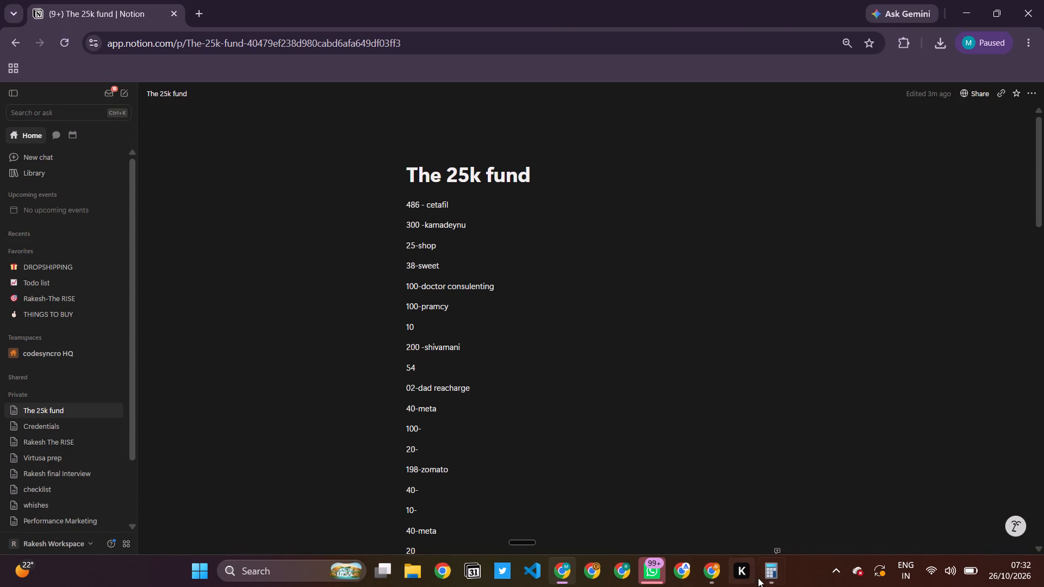
Switch to Calculator, clear the old result, and start a new expense sum with 486, 300, 25, 38, 100 and 110.
left_click(782, 566)
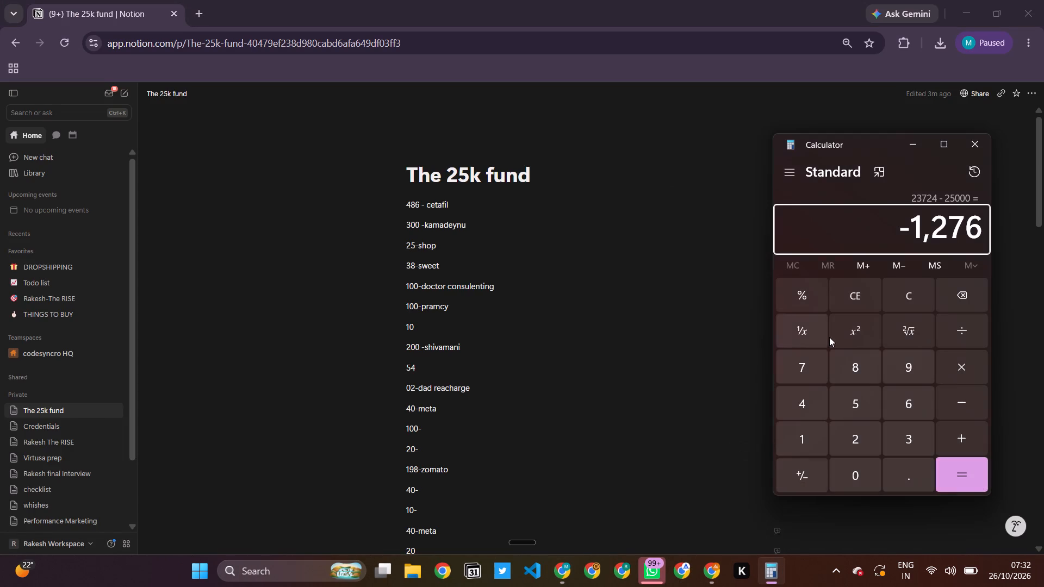
left_click(918, 303)
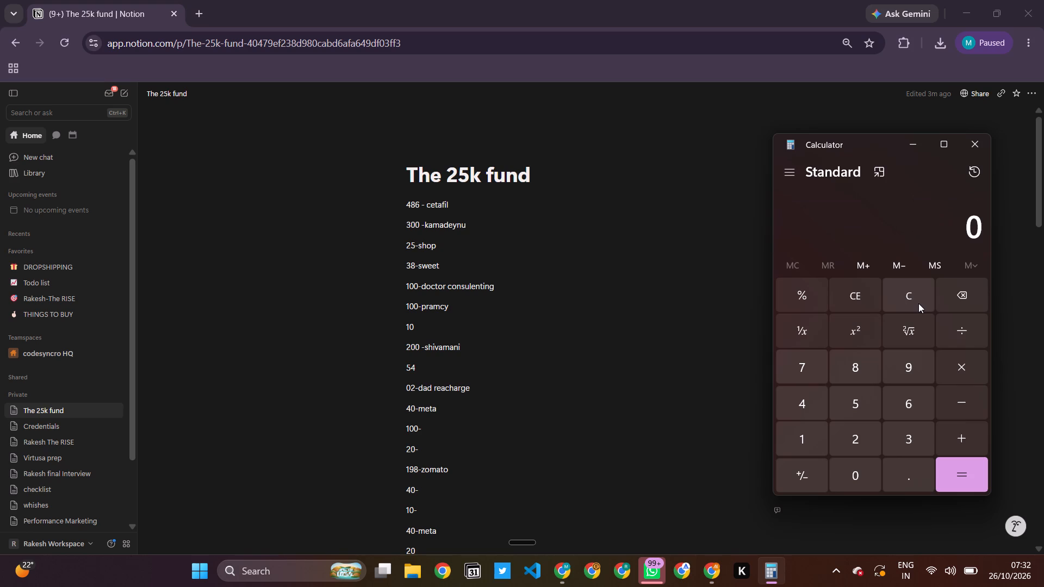
type("486+")
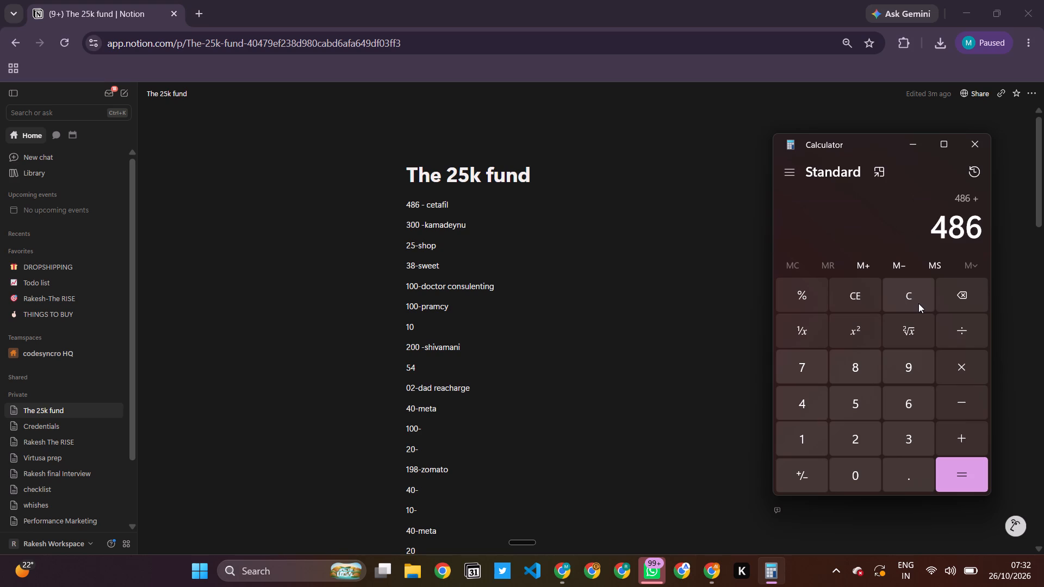
type("300")
type("+25+")
type("38+")
type("100+")
key("1")
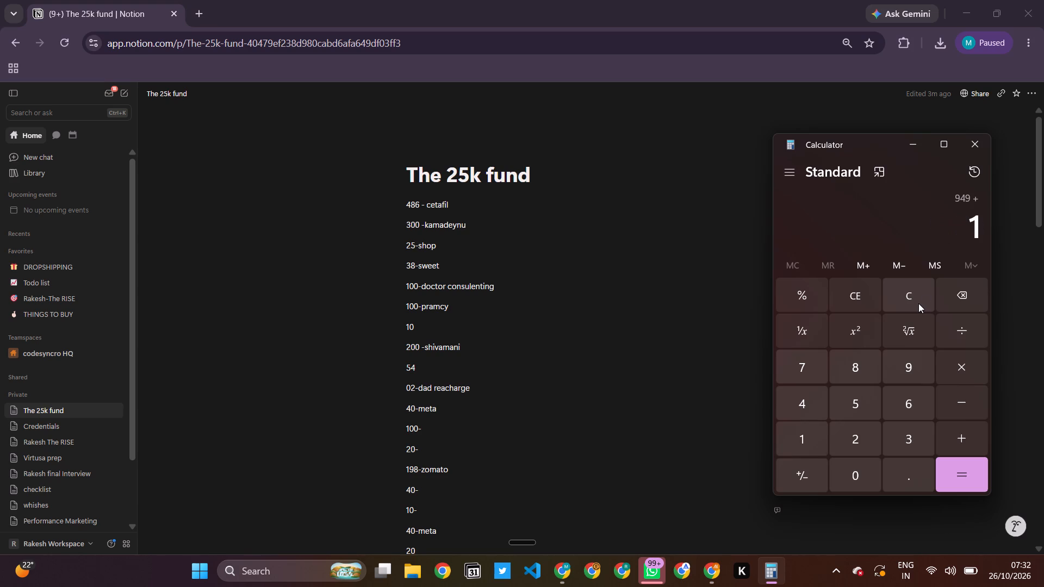
type("10")
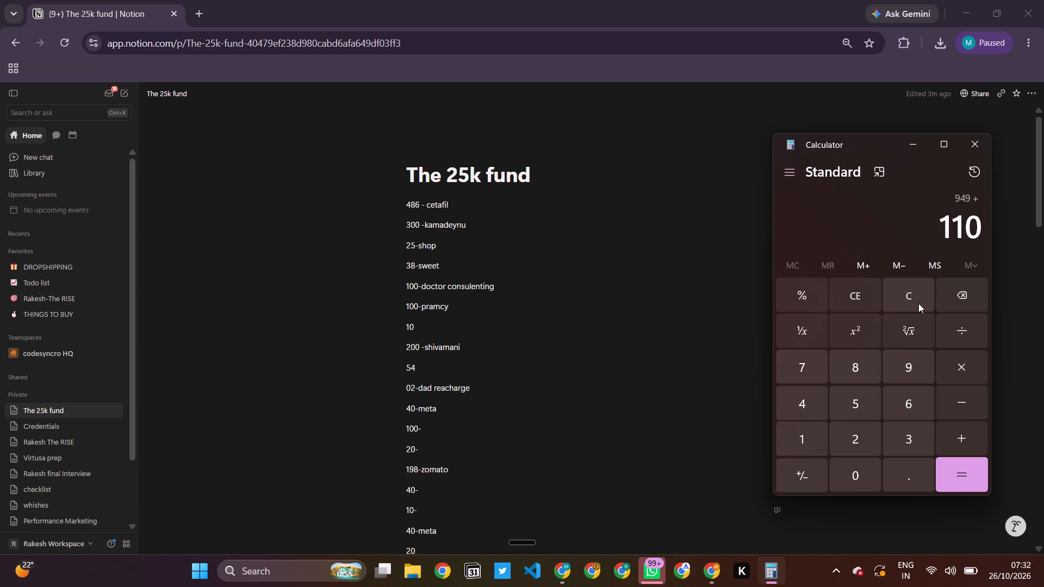
key("plus")
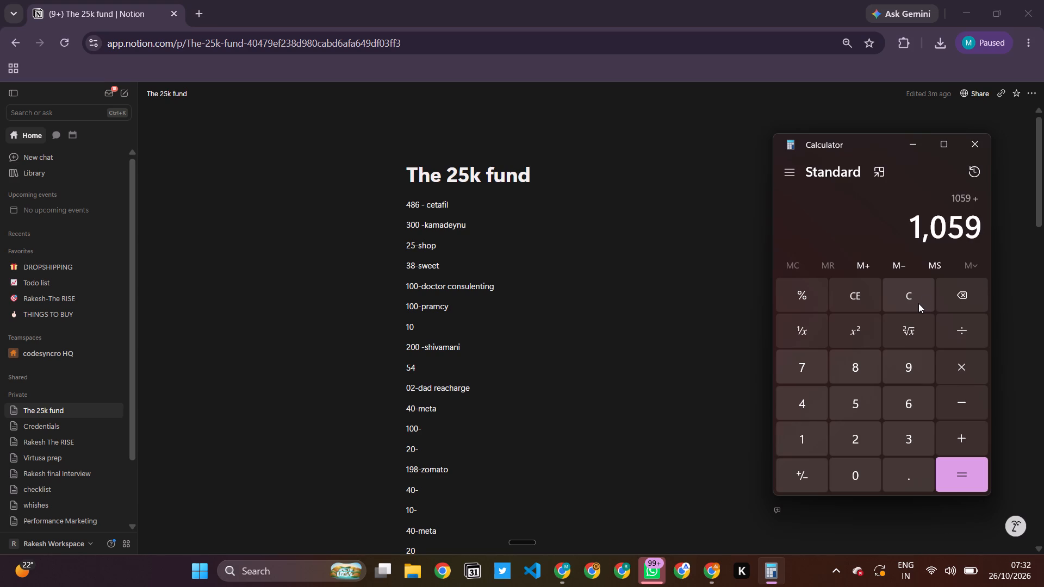
Add 200, 10, 54, 302, 40, 100, 20, 198, 40, 10, 40 and 20 to the running sum.
type("200")
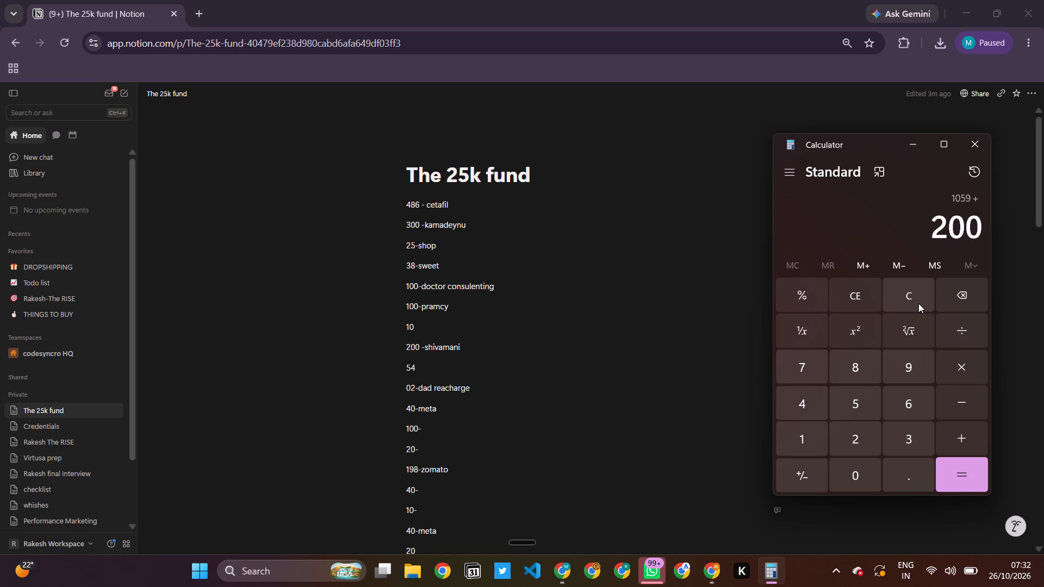
key("plus")
type("10+54+")
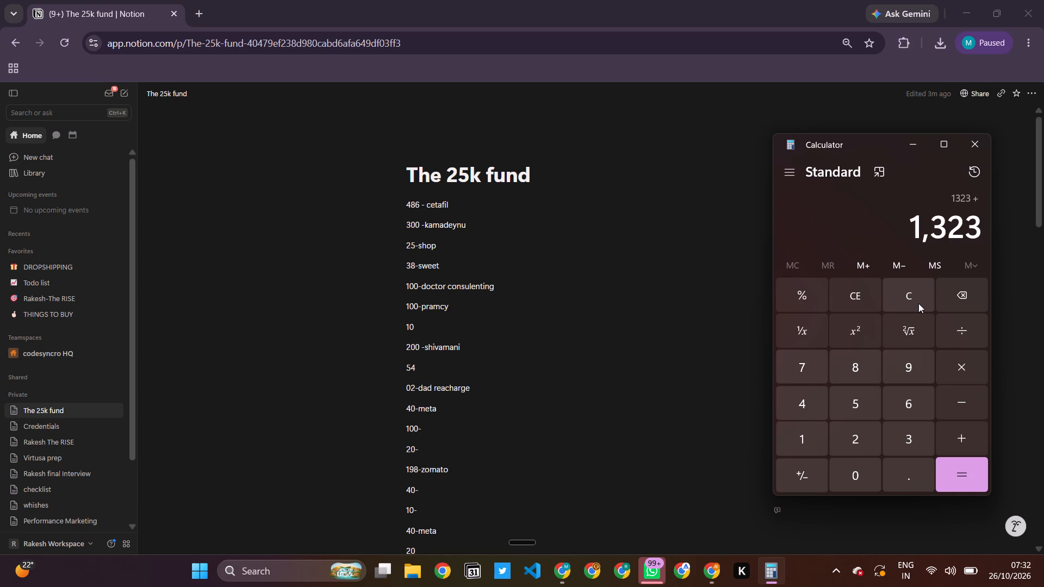
key("2")
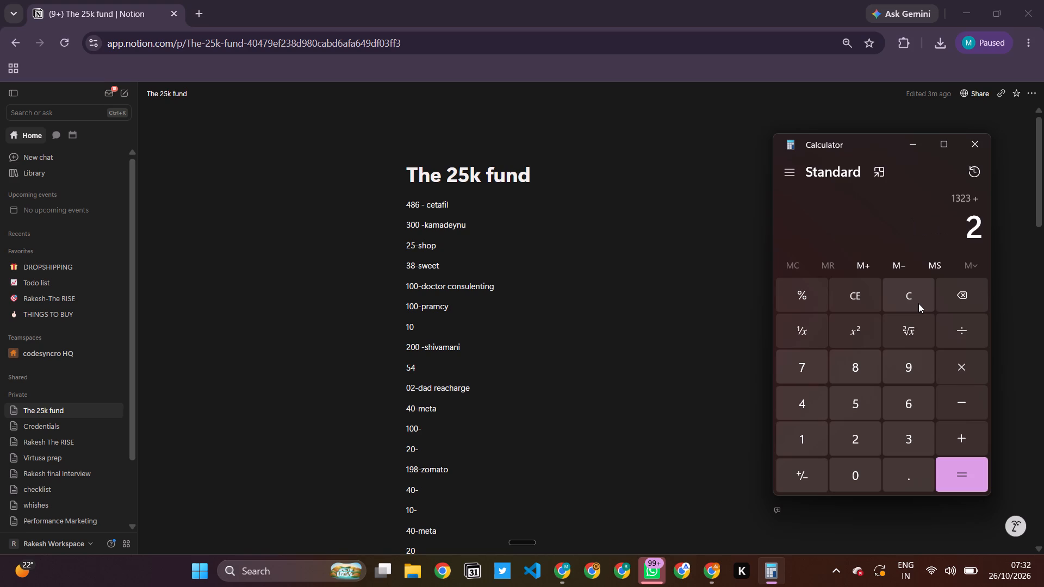
key("BackSpace")
type("302")
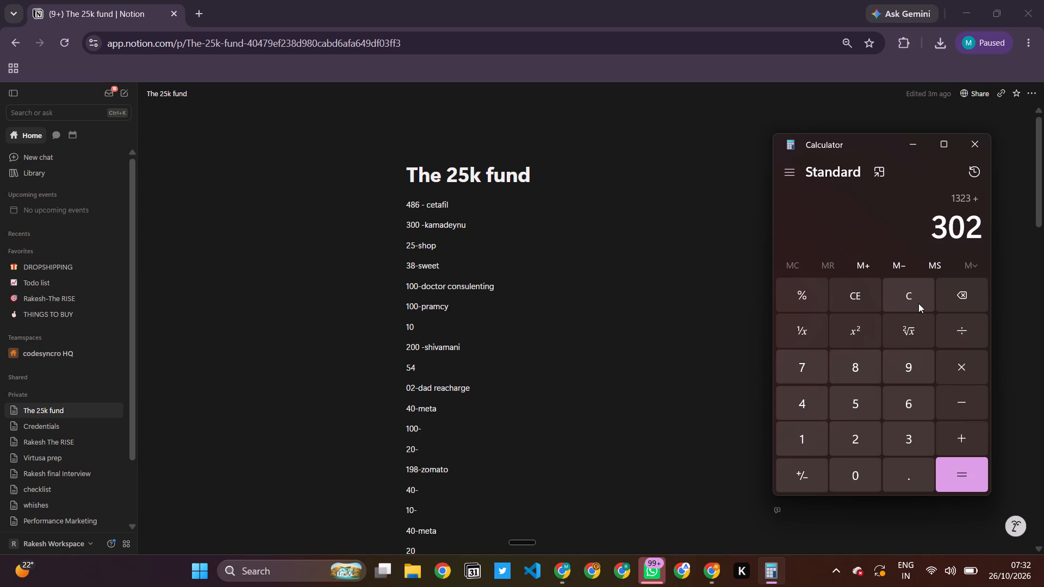
key("plus")
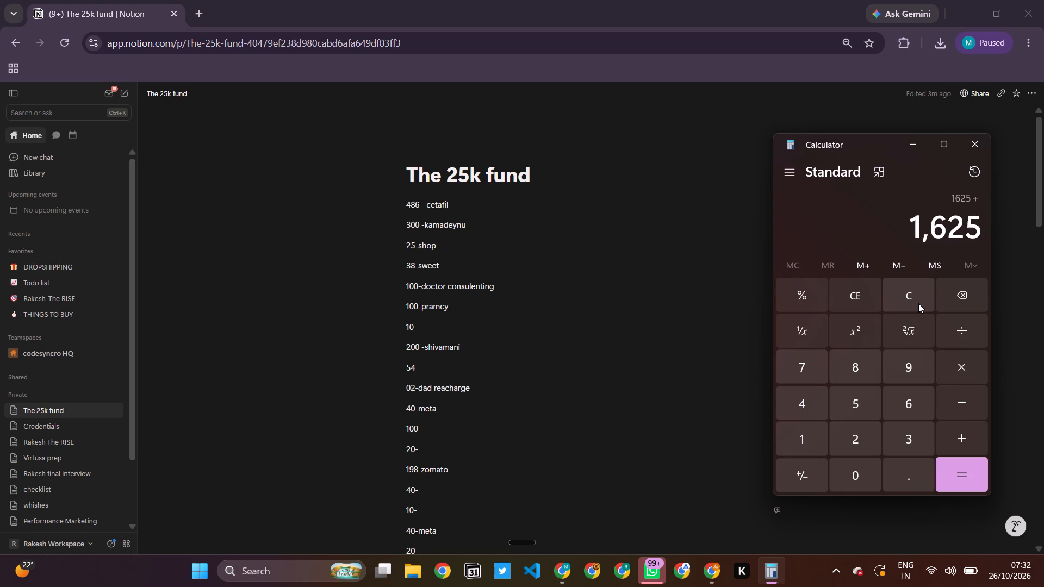
type("40+100+20+198+40+10+40+20+")
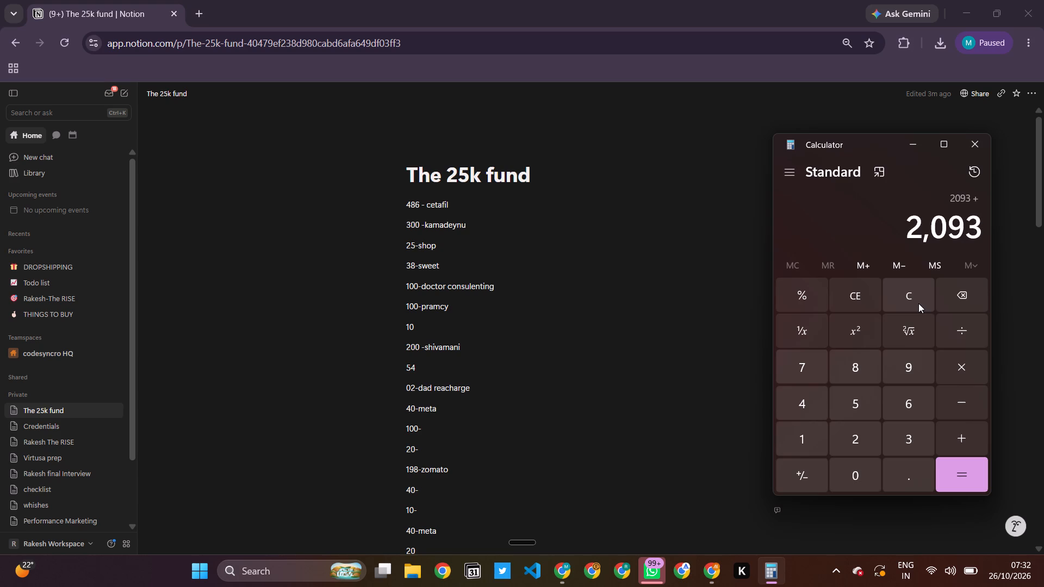
Add the next listed expenses to the running sum: 15, 7250, 1920, 611, 300, 20, 39 and 100.
scroll(669, 370, "down", 2)
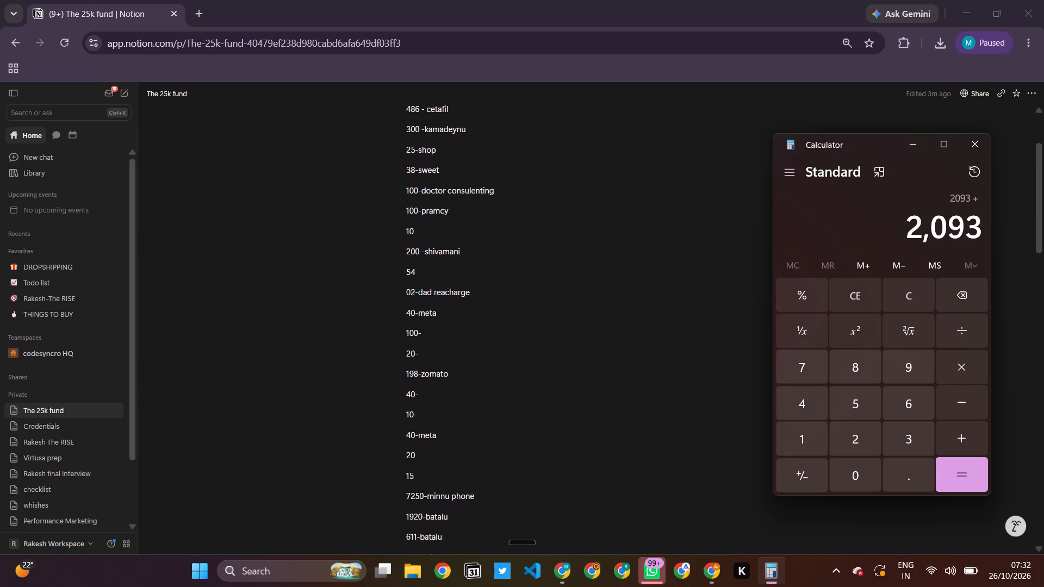
scroll(669, 370, "down", 2)
type("15+")
type("7250")
key("plus")
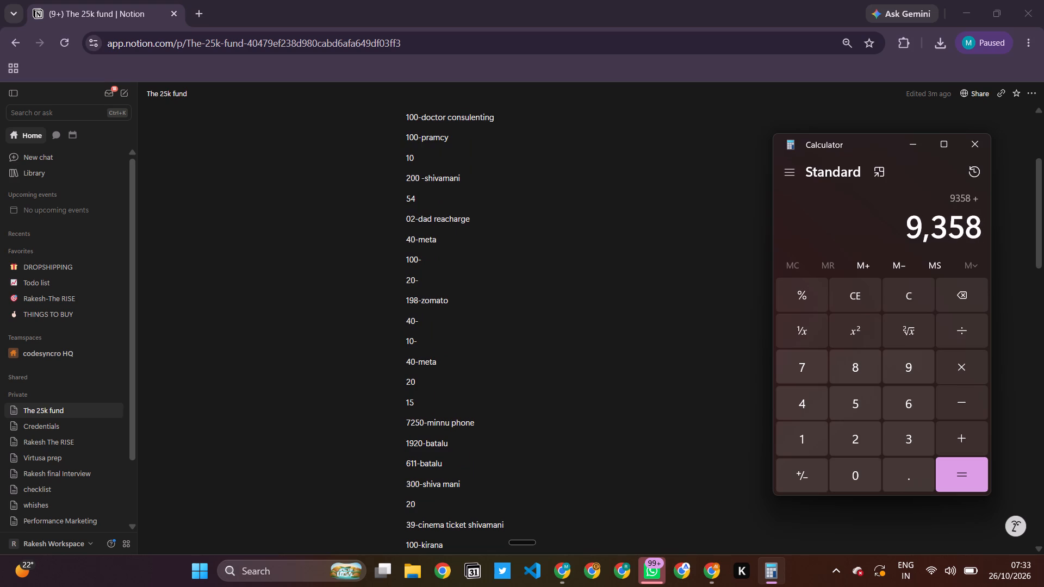
type("1920")
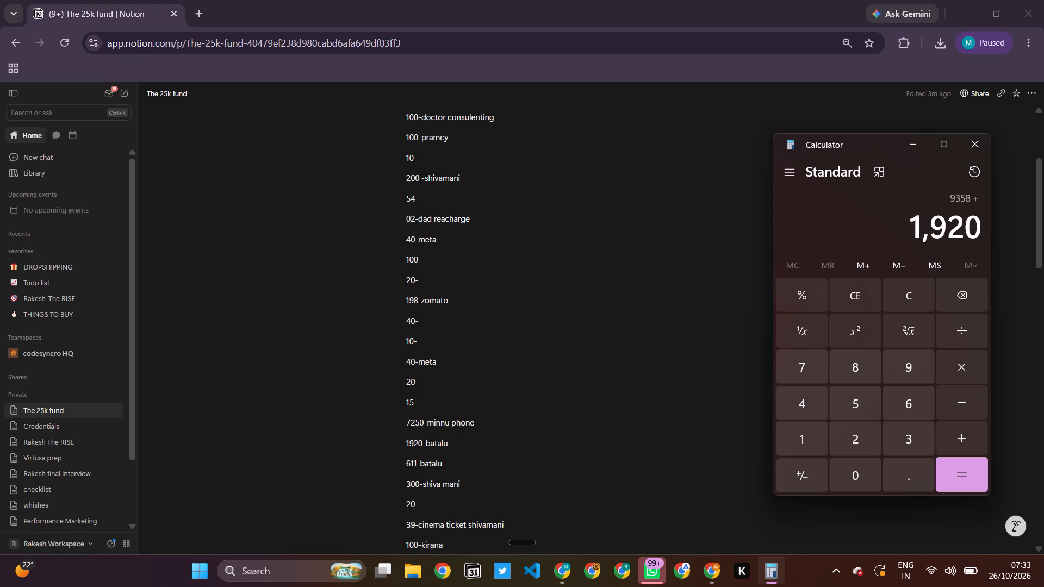
type("+611")
type("+300+20+39+100+")
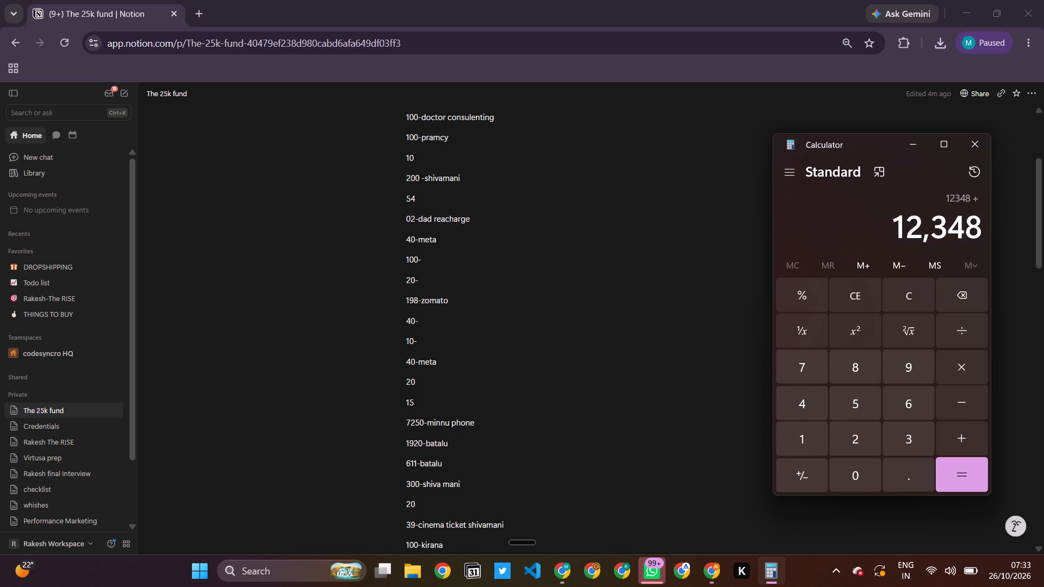
Continue the running sum with the expenses from 80-cutting onward, adding 80, 96 and 39.
scroll(669, 370, "down", 6)
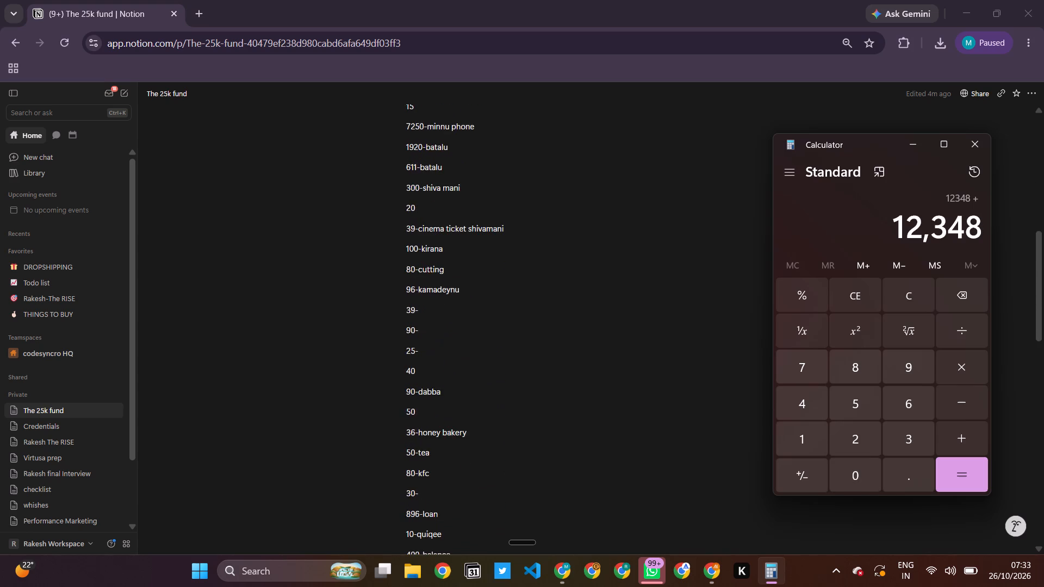
scroll(669, 370, "down", 1)
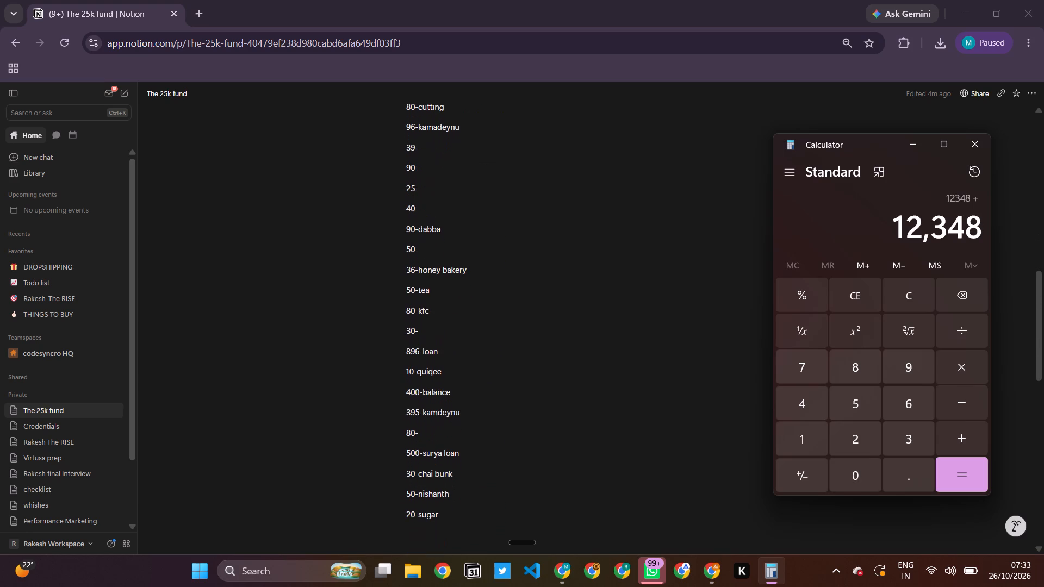
type("80")
key("plus")
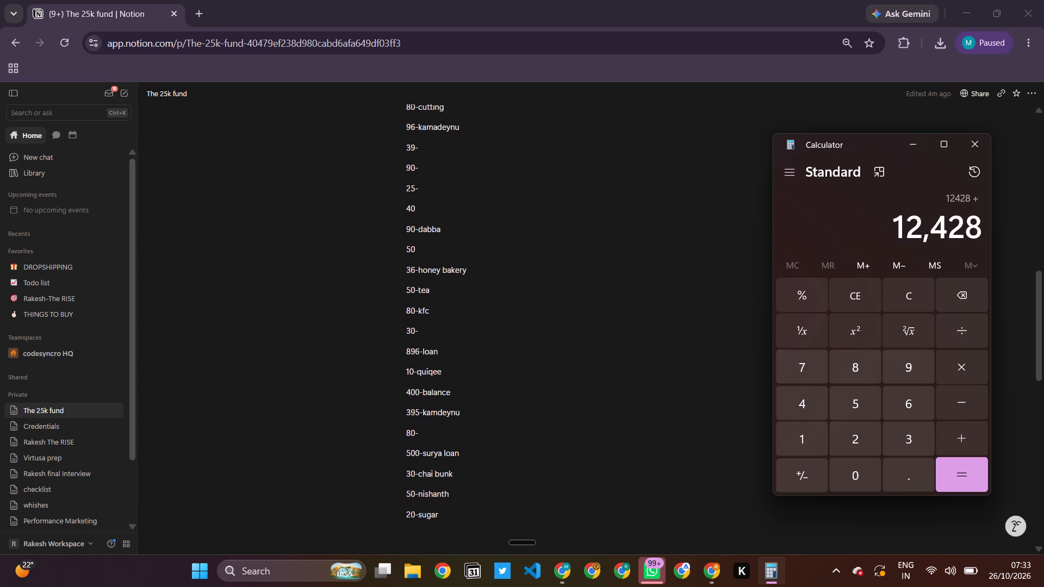
type("96+")
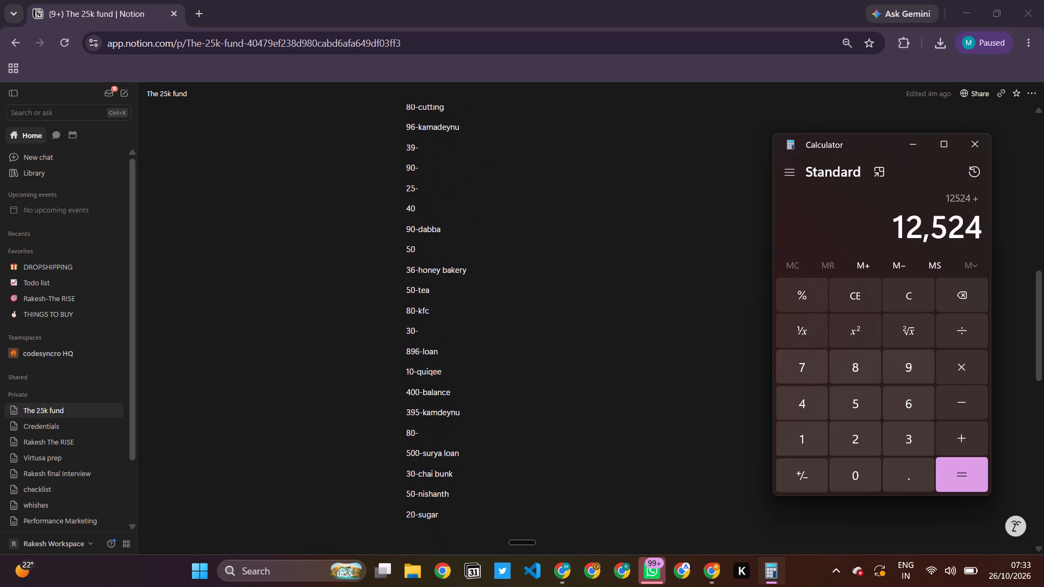
type("39")
key("plus")
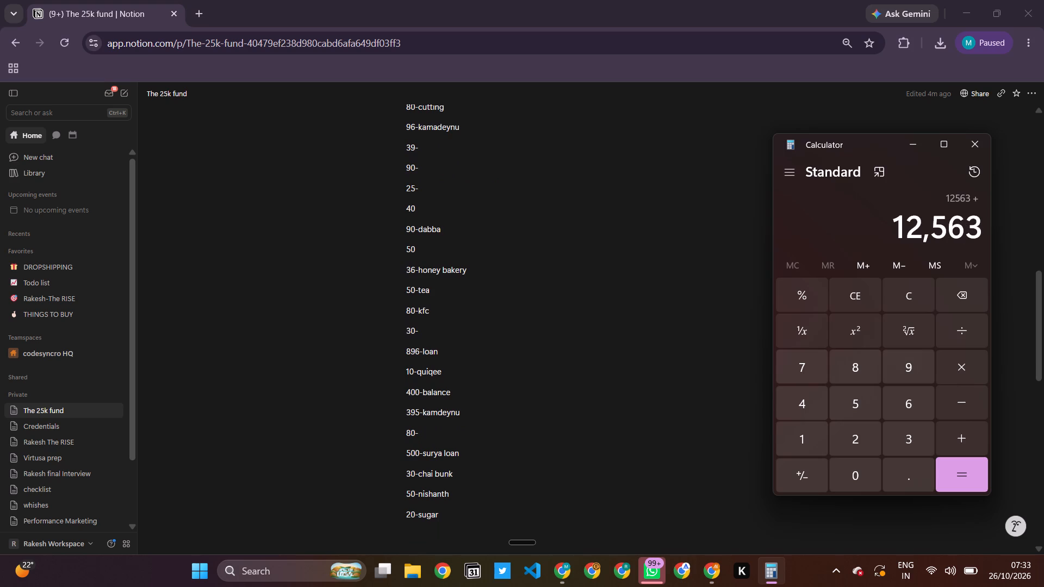
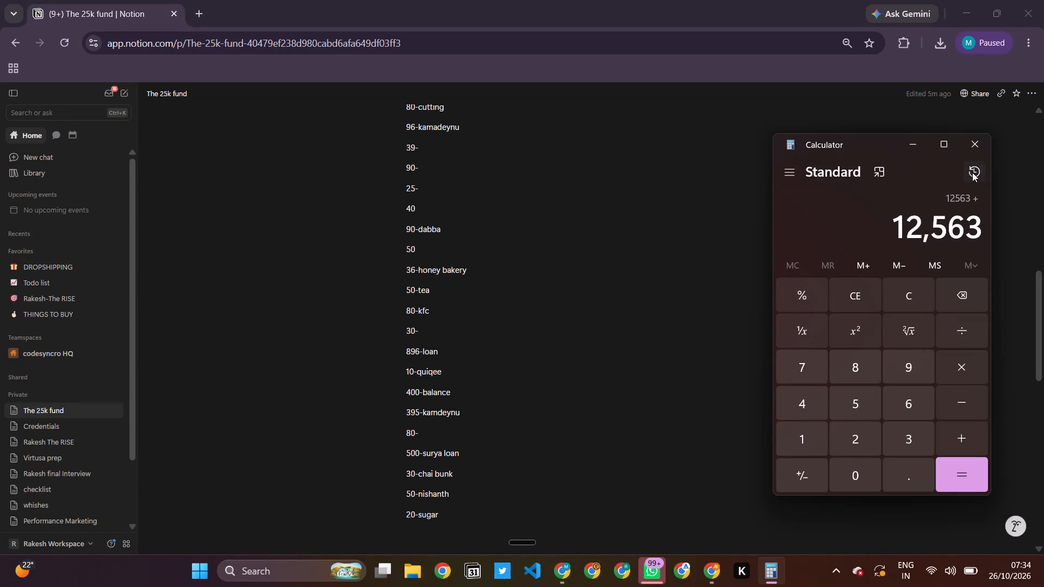
Check the calculation history, then continue the running sum with 30, 896, 10, 400, 395, 80 and 500.
left_click(970, 175)
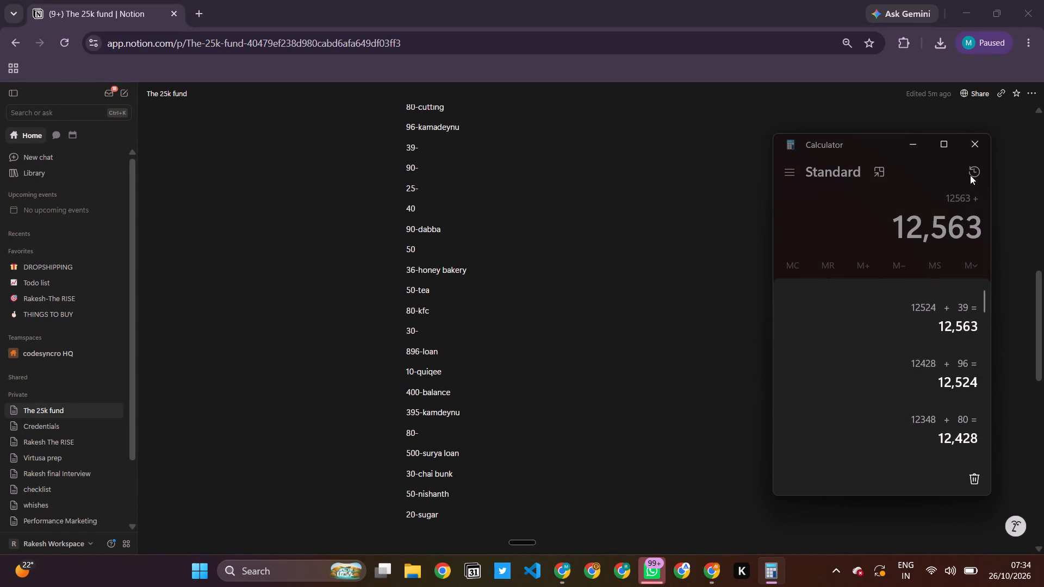
left_click(970, 175)
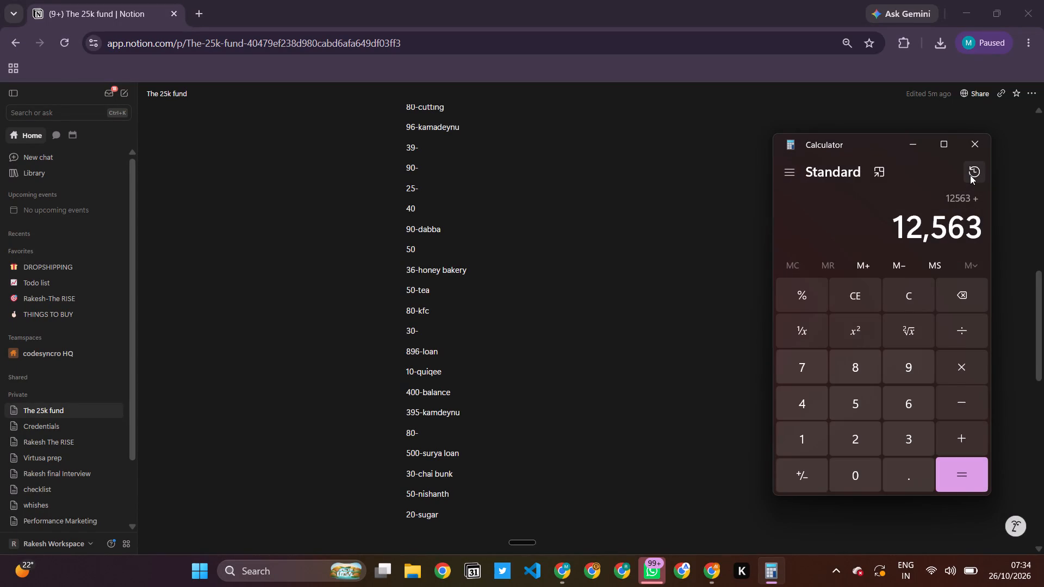
type("30")
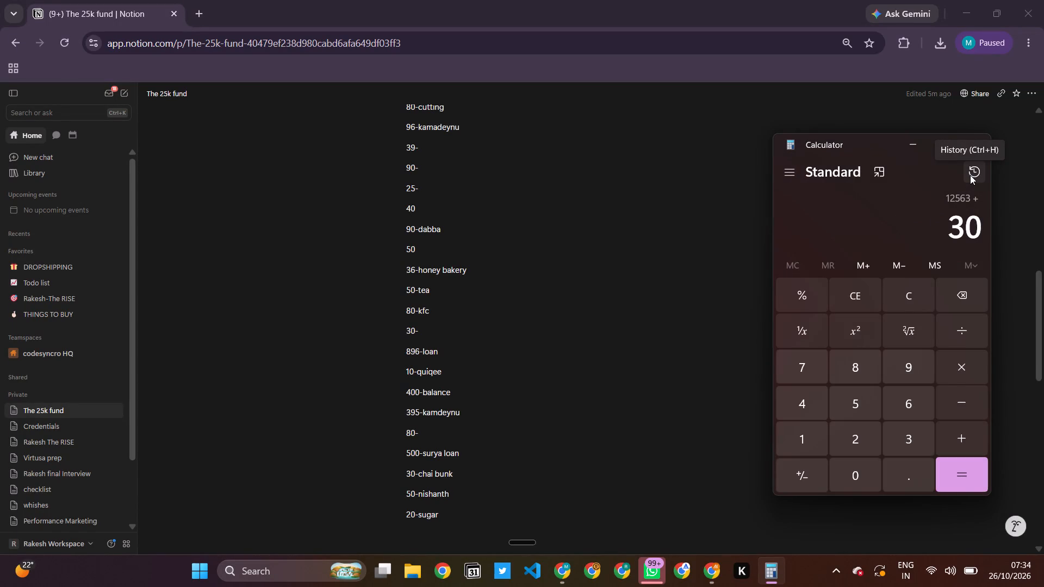
key("plus")
type("896+")
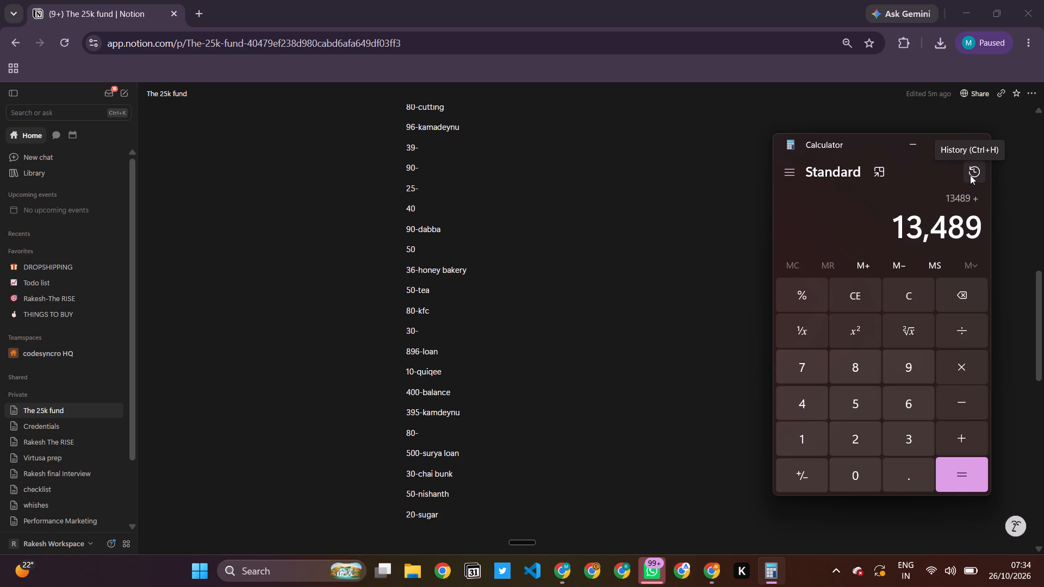
type("10+400+")
type("35")
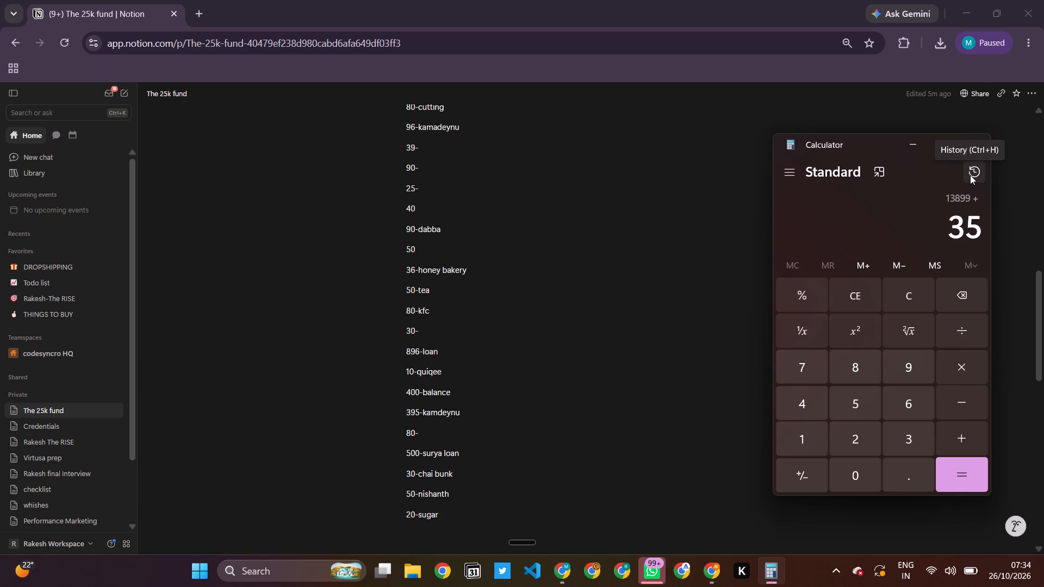
key("BackSpace")
type("95")
key("plus")
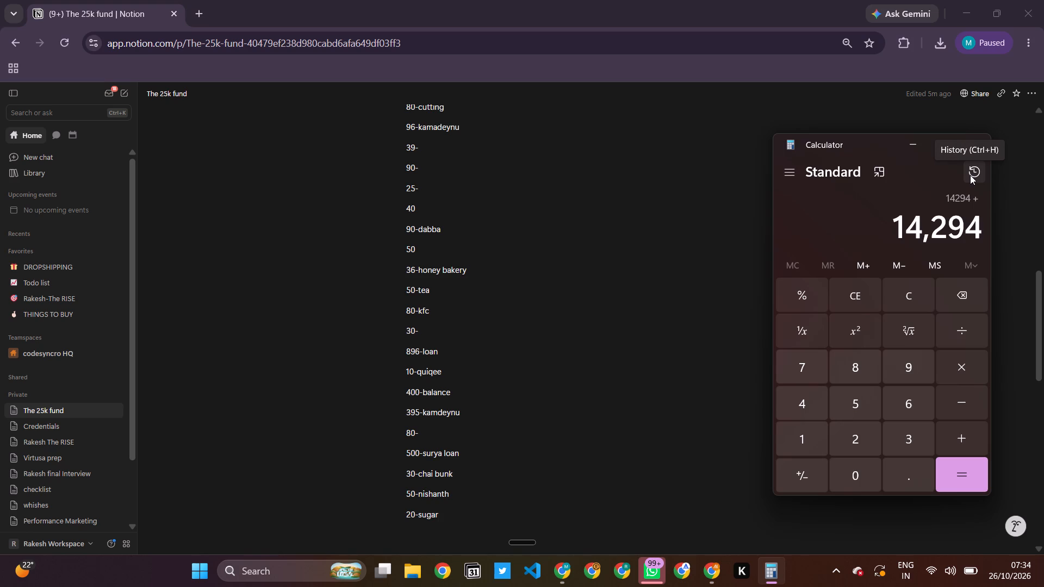
type("80+500")
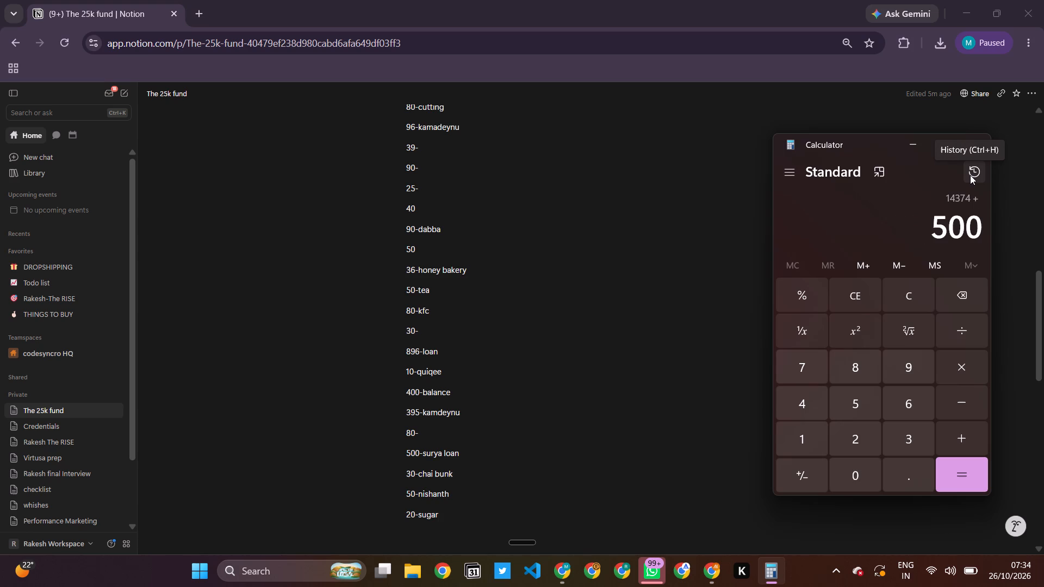
Add 80, 0, 50 and 20 to the running sum and compute the total of this expense list.
type("+80+")
type("0+50+20")
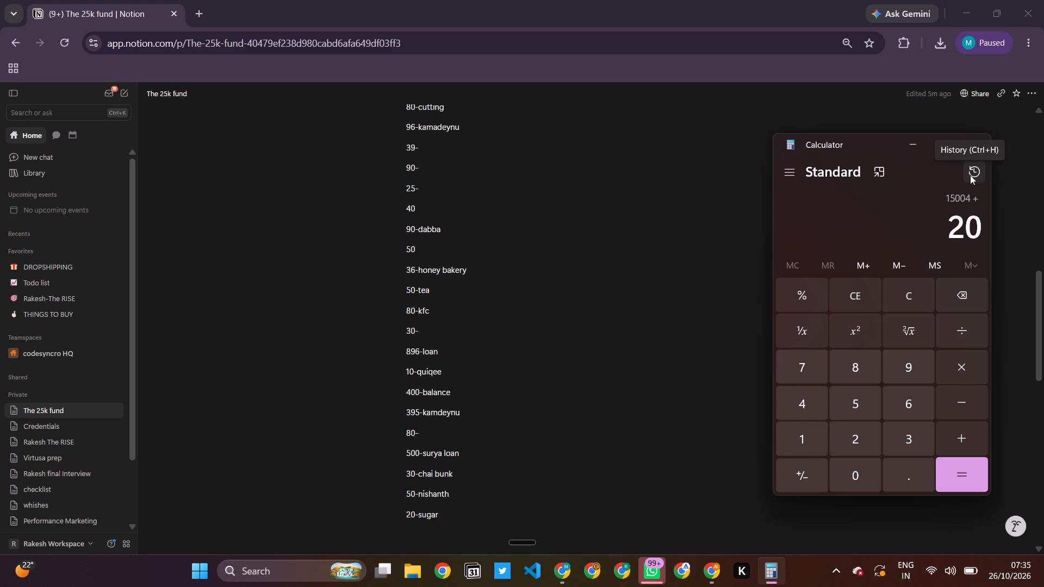
key("Return")
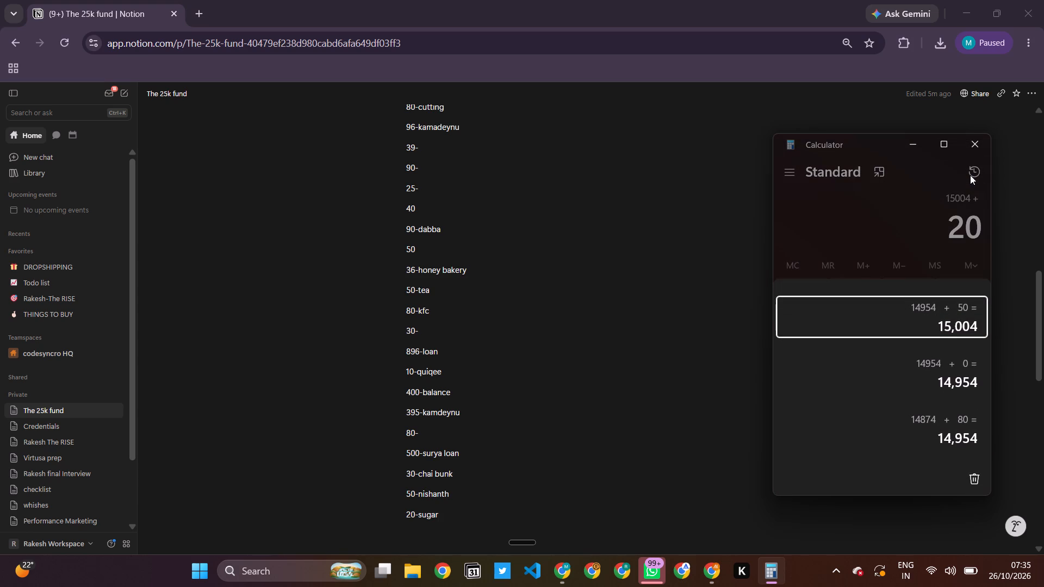
left_click(905, 223)
key("Return")
left_click(1017, 364)
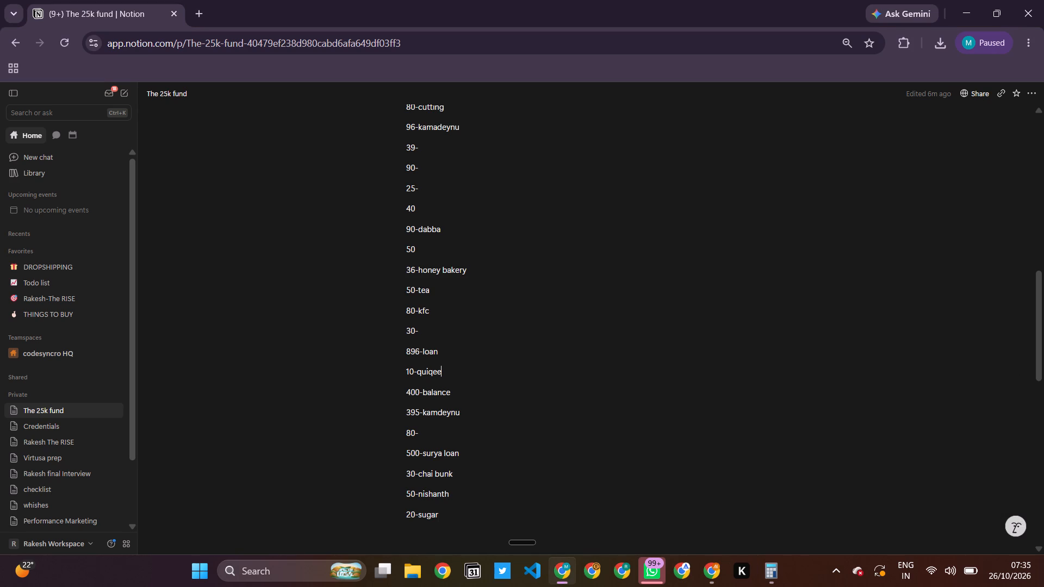
left_click(772, 568)
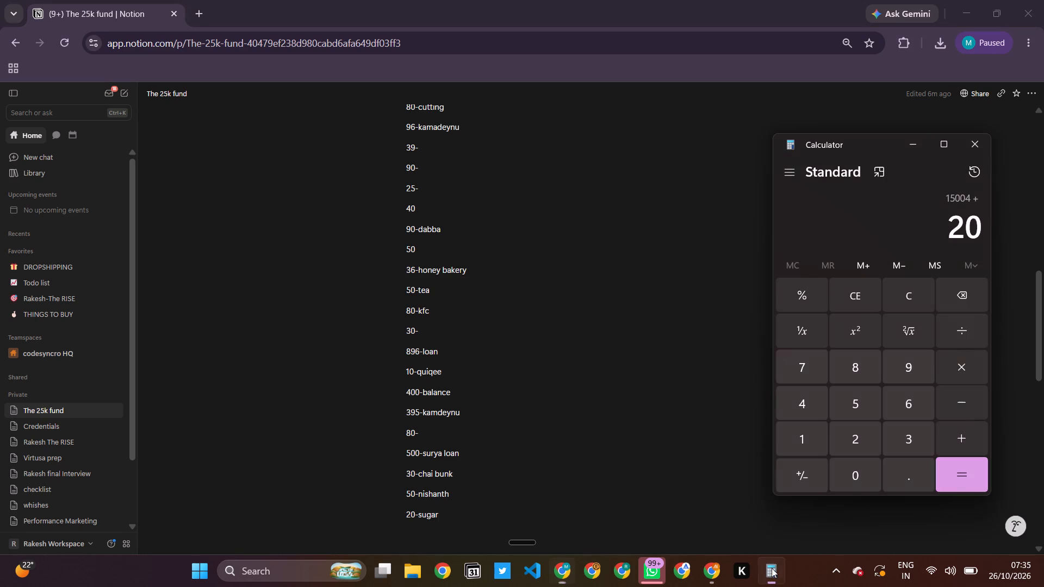
left_click(949, 478)
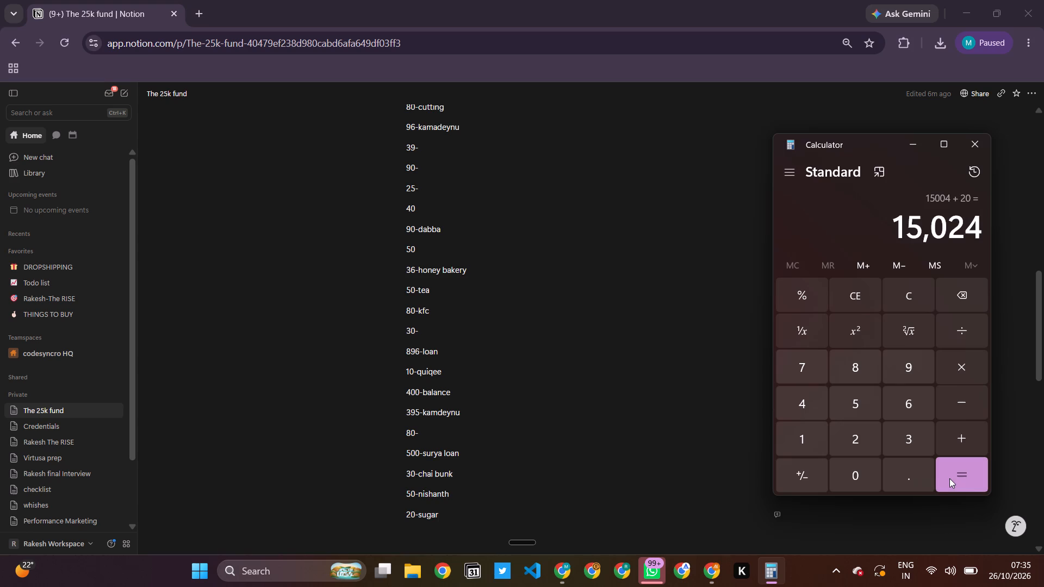
Capture a rectangular screen snip of the upper part of Calculator showing the computed total.
key("shift+super+s")
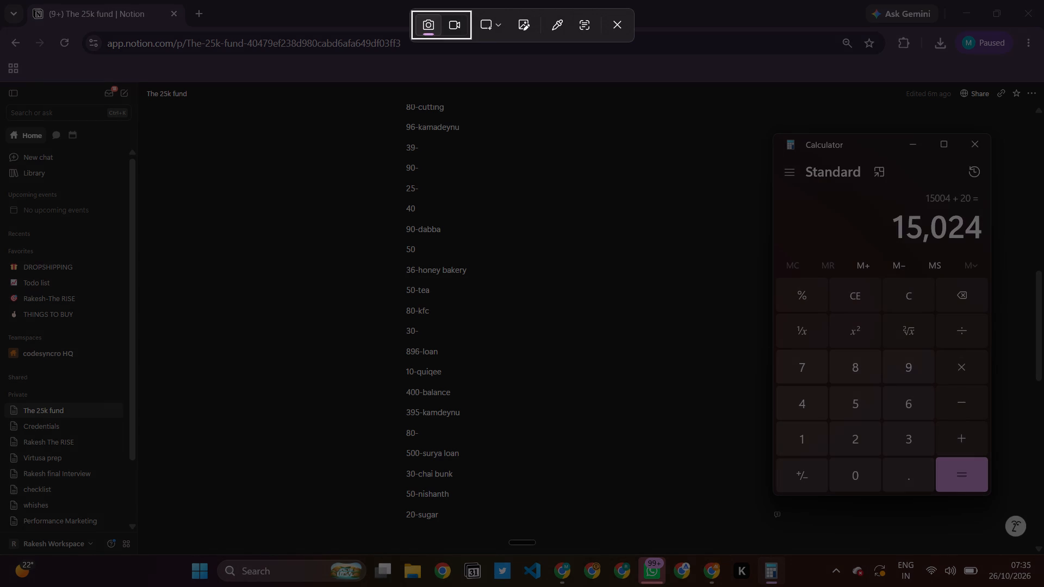
right_click_drag(771, 126, 1015, 245)
Clear Calculator and total the business expenses at the end of the page: 99, 134, 10, 1000, 5000 for both meta entries, 2536 and 1800.
scroll(485, 241, "down", 4)
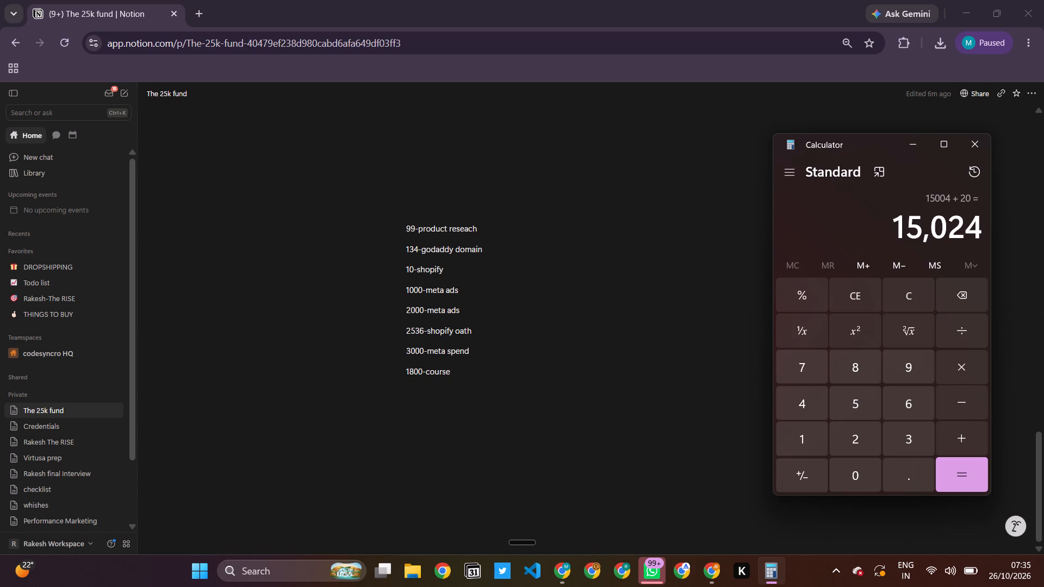
left_click(908, 296)
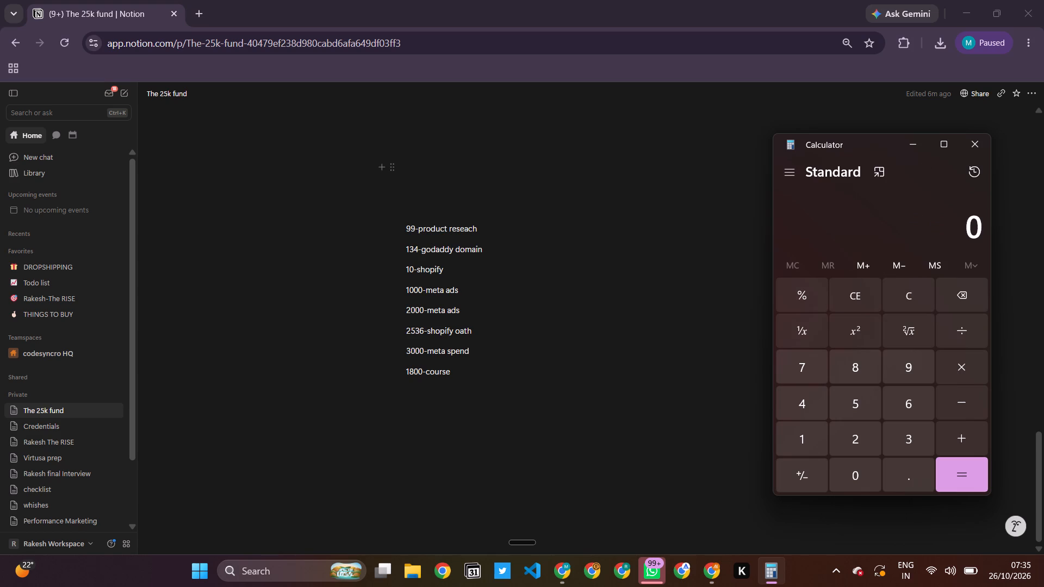
type("99+")
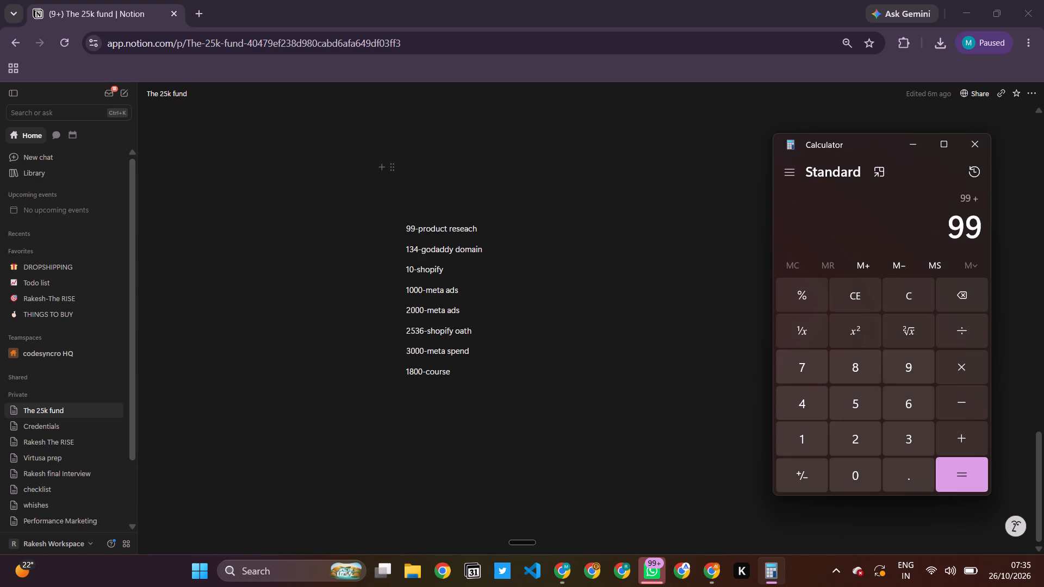
type("134+")
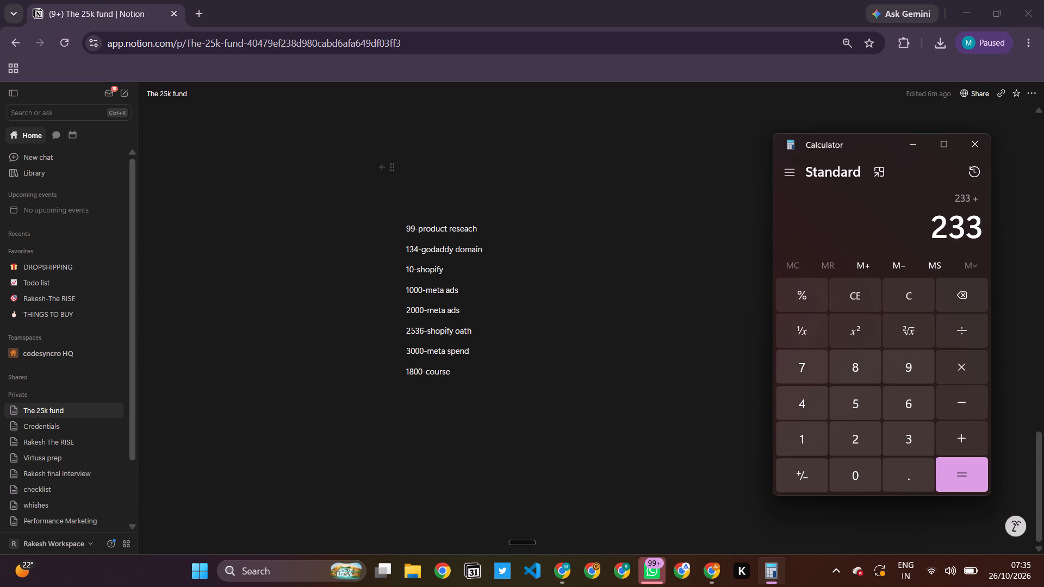
type("10+")
type("100")
type("0+")
type("5000")
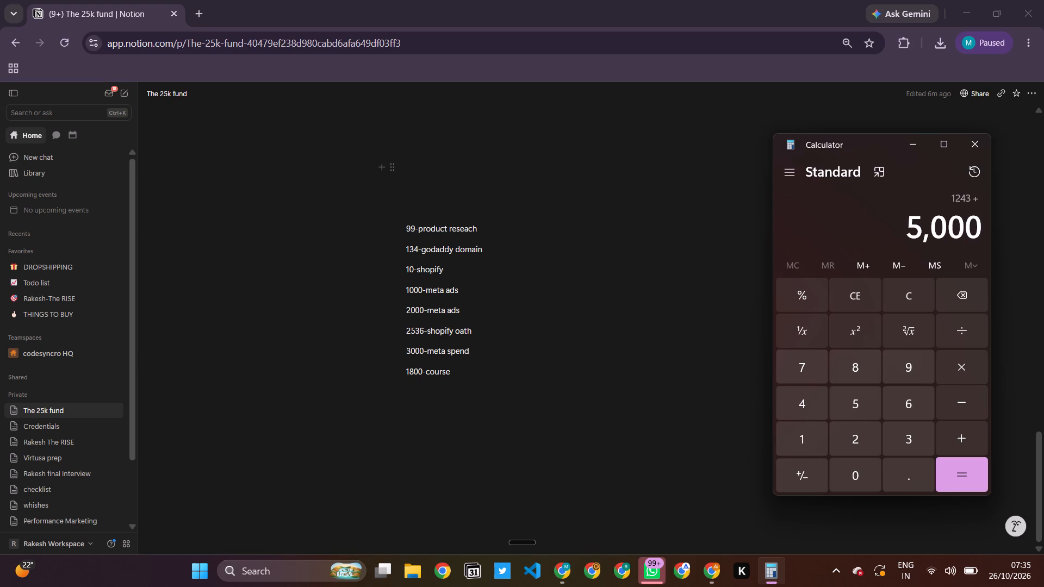
key("plus")
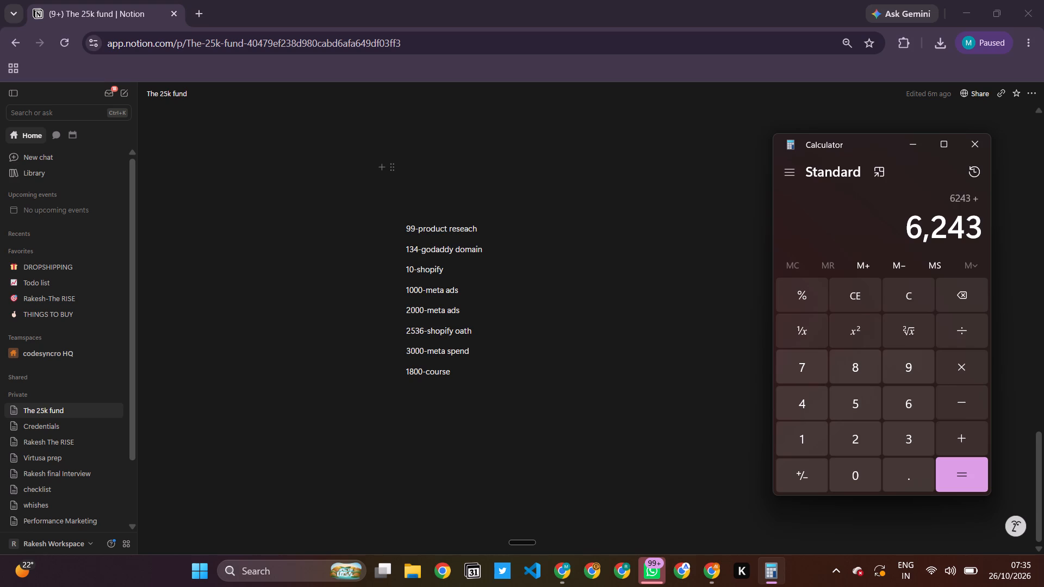
type("2536")
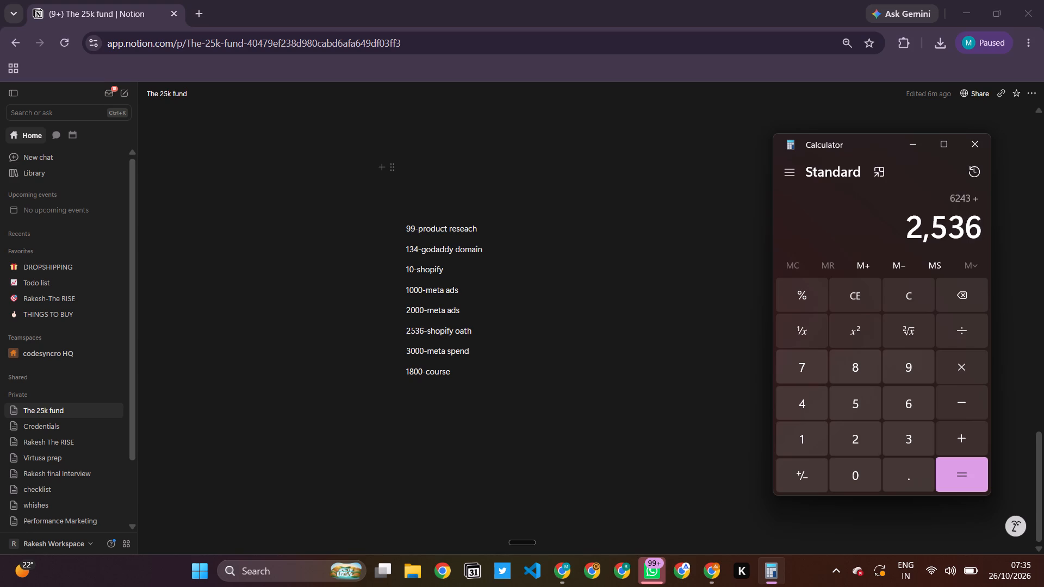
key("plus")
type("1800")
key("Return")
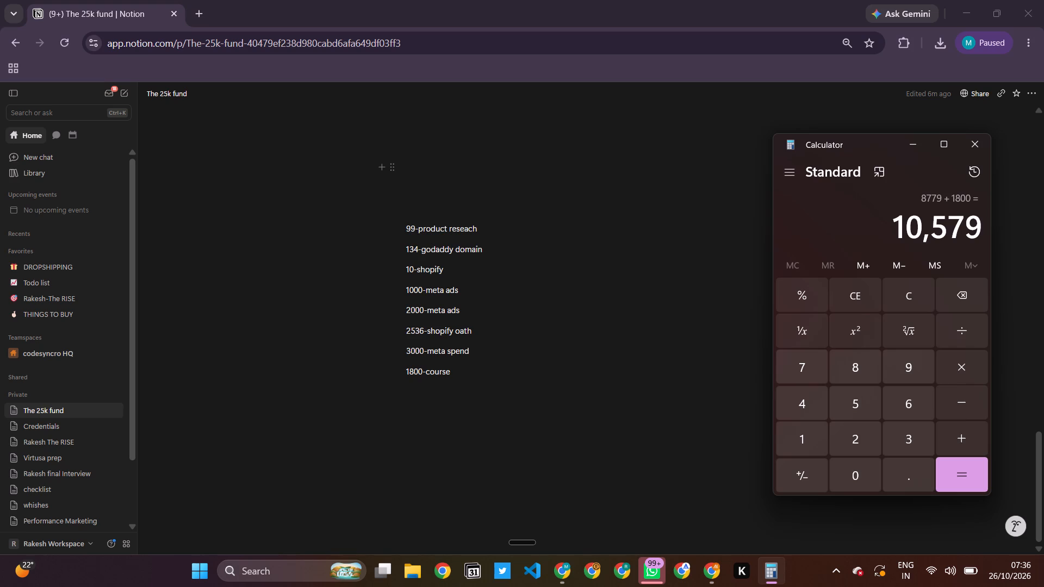
Close Calculator and return to the beginning of The 25k fund expense list in Notion.
left_click(970, 153)
scroll(880, 312, "up", 9)
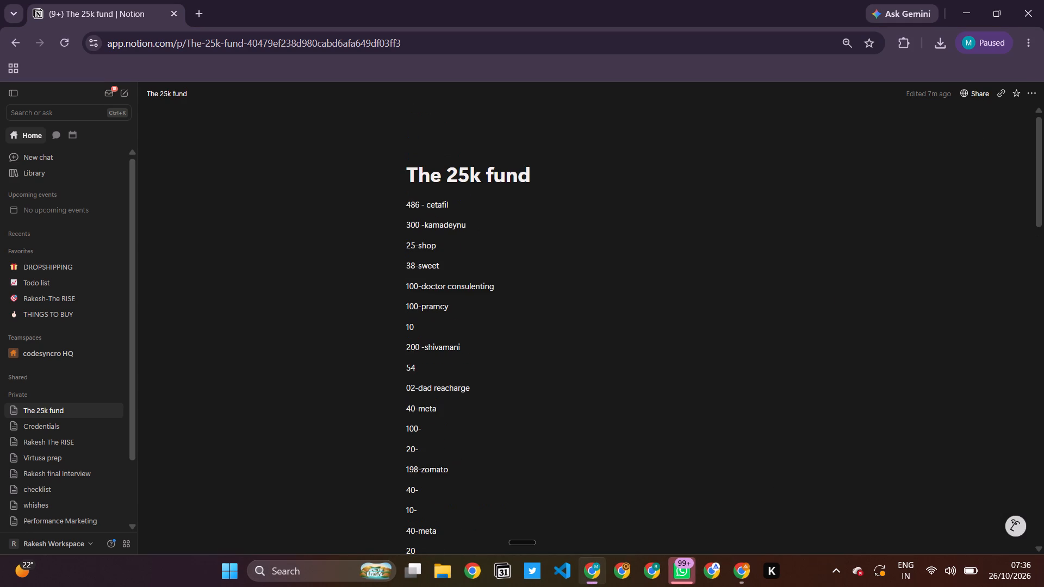